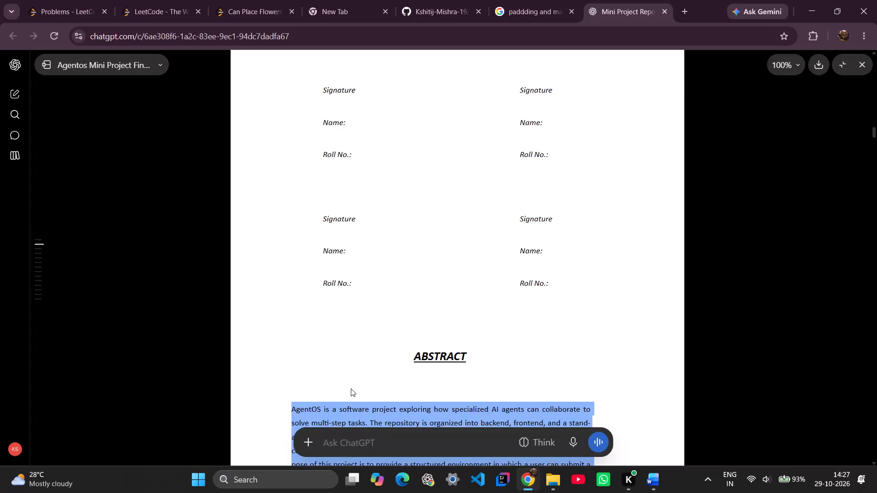
In the Word report, replace the placeholder paragraph under the ABSTRACT heading with the copied AgentOS abstract, leaving no leftover letter before it.
scroll(359, 279, up, 1)
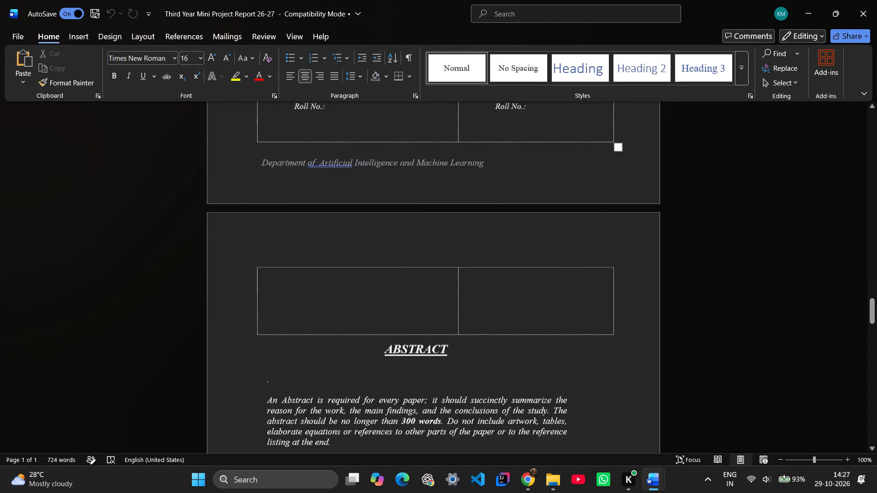
scroll(359, 279, up, 1)
drag(271, 322, 373, 362)
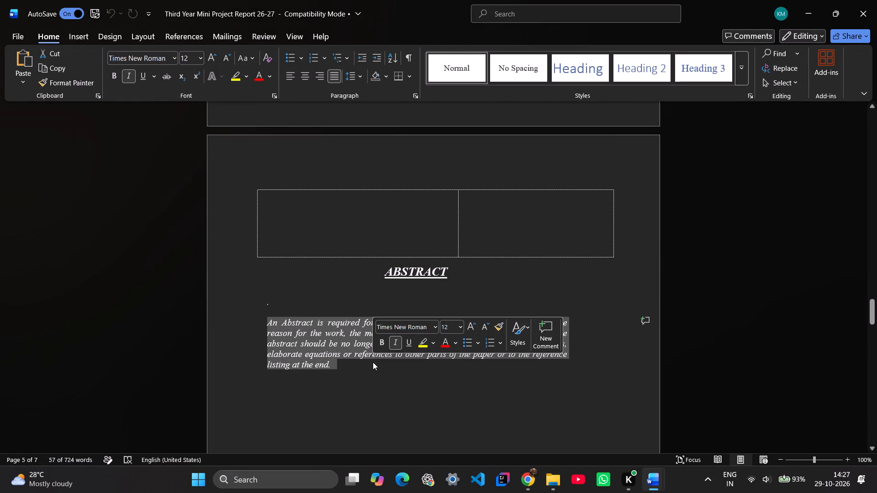
click(328, 362)
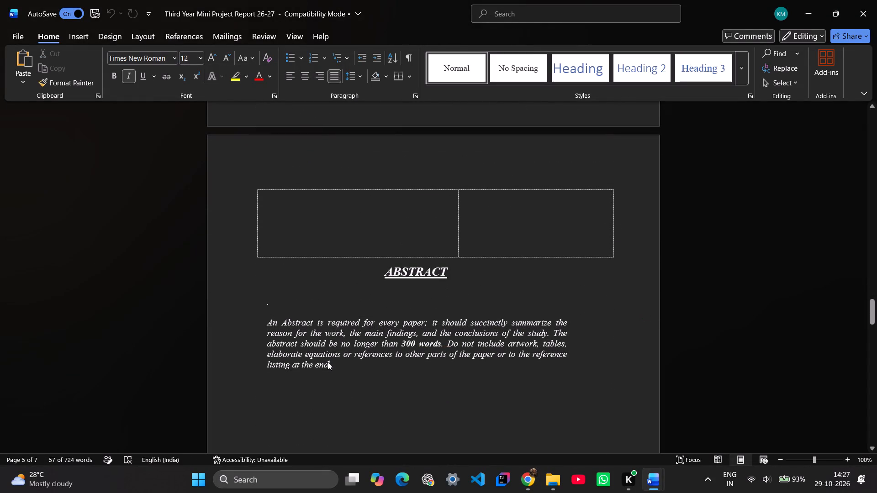
drag(332, 366, 275, 323)
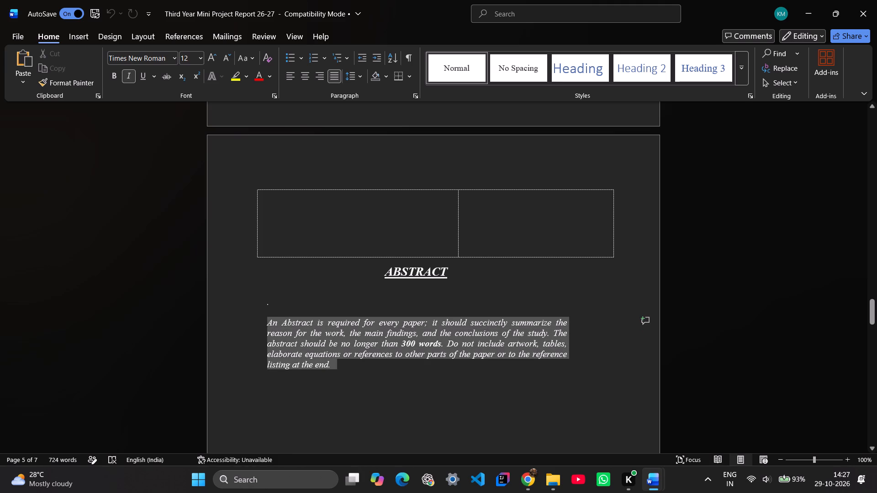
drag(275, 323, 283, 325)
key(BackSpace)
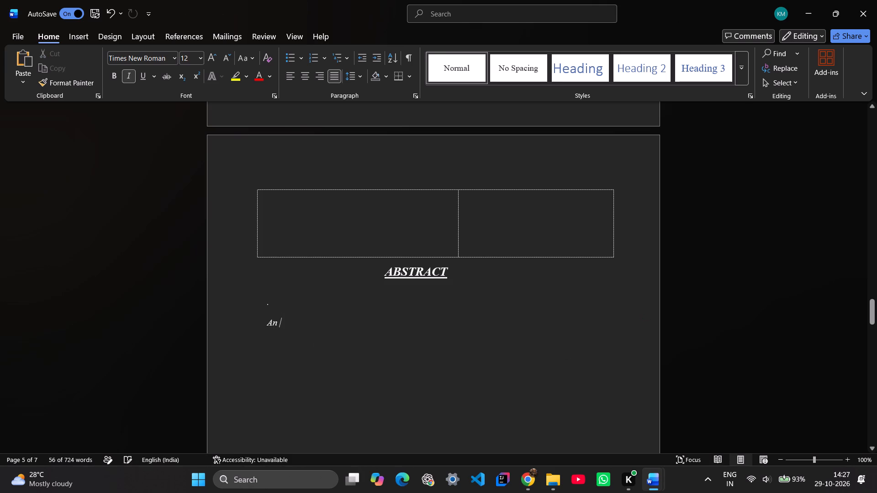
key(BackSpace)
key(BackSpace)
key(ctrl+v)
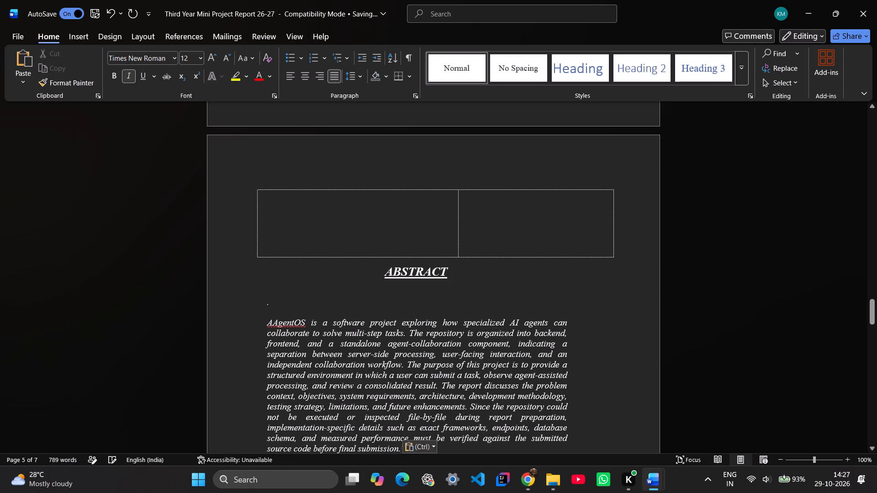
click(275, 321)
key(BackSpace)
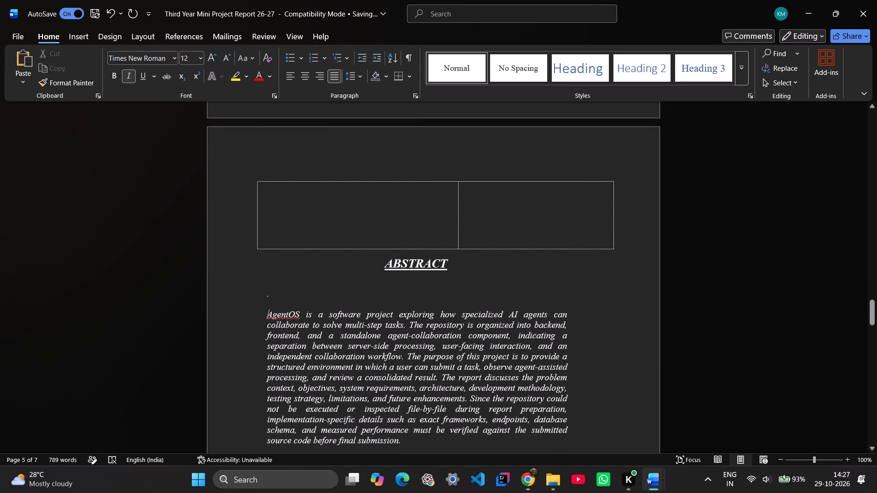
Compare the signature, Abstract and Table of Contents pages of the Word report with those in the ChatGPT-generated AgentOS report.
scroll(300, 302, right, 1)
scroll(300, 302, up, 1)
scroll(300, 302, down, 1)
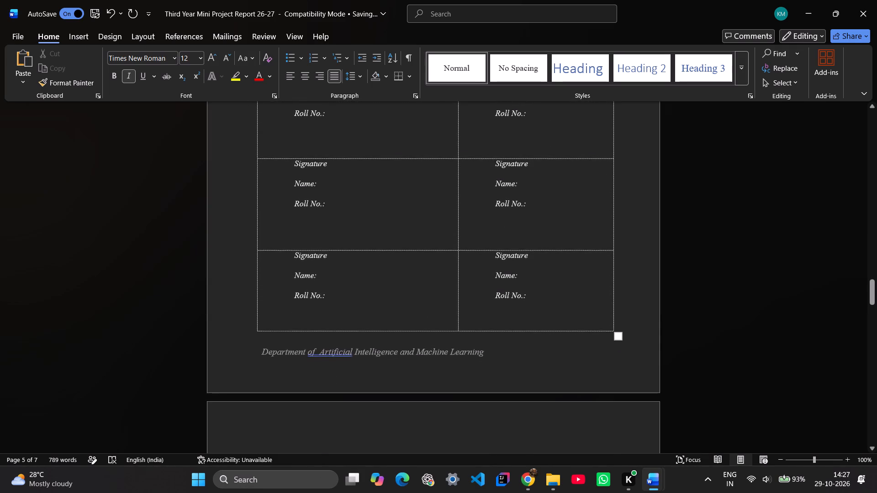
scroll(300, 302, down, 1)
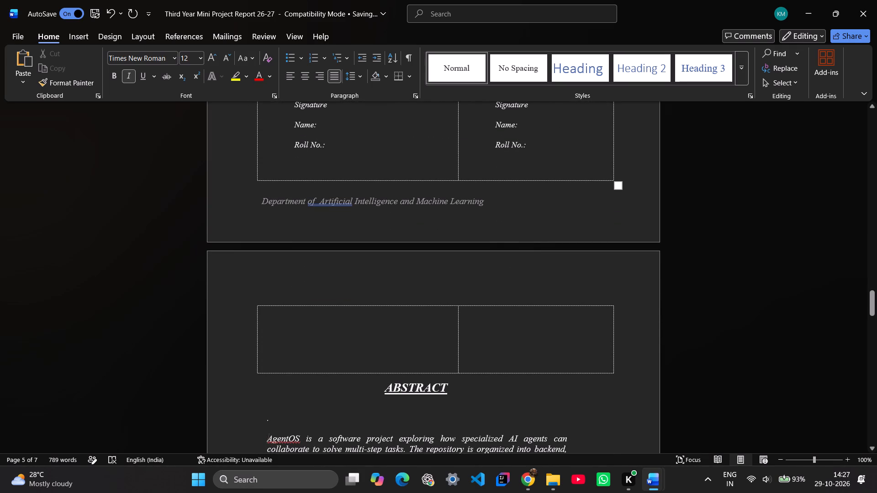
scroll(465, 399, down, 4)
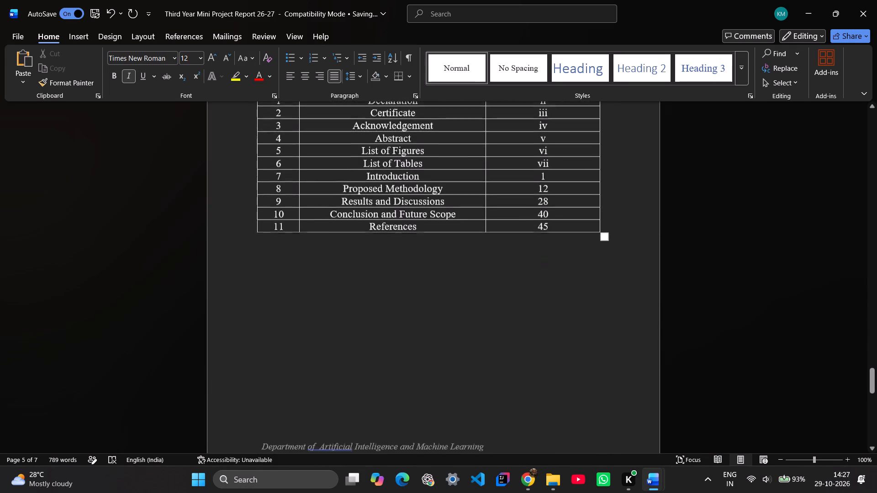
scroll(465, 399, down, 2)
scroll(396, 402, down, 2)
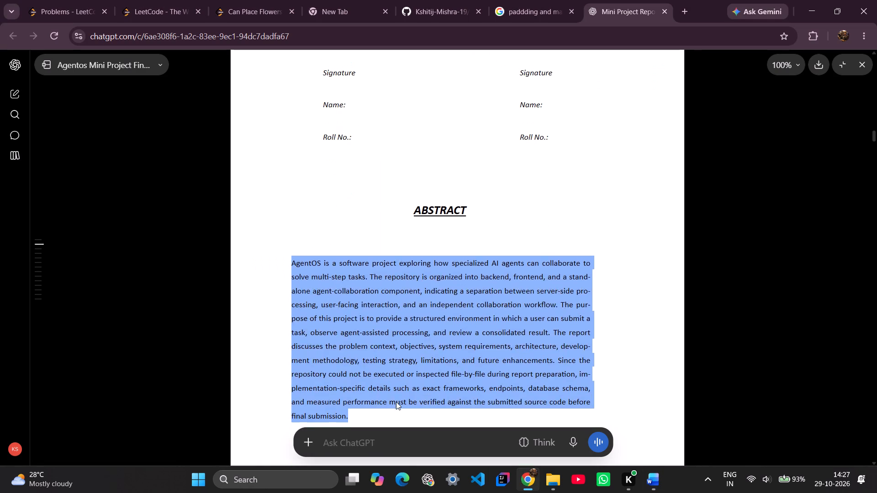
scroll(396, 402, down, 8)
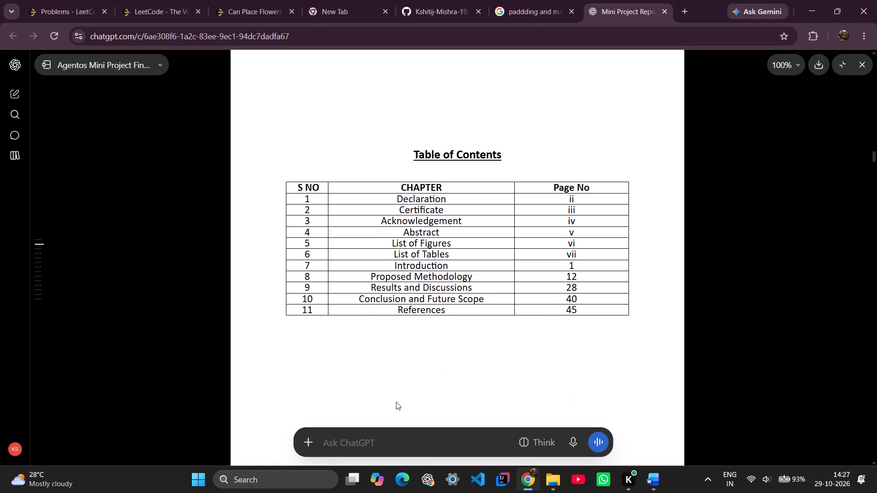
scroll(396, 402, down, 1)
scroll(529, 210, down, 1)
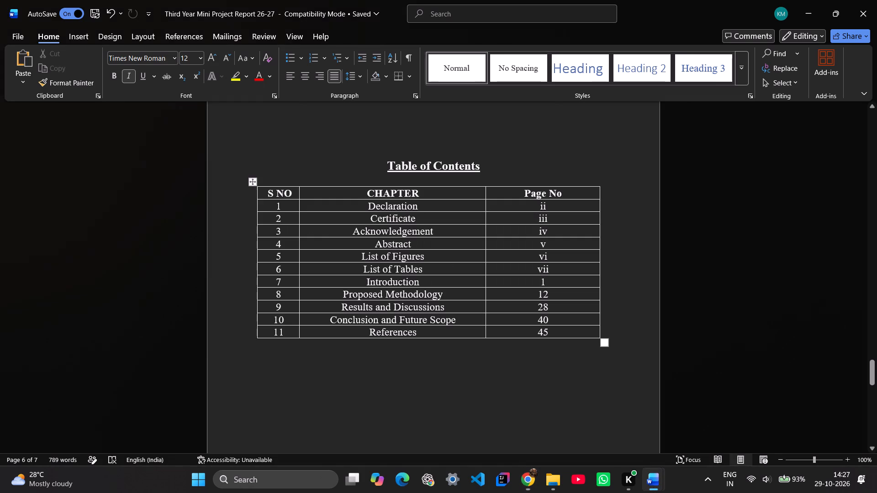
Read the Content Guidelines and Note on the last page of the Word report, checking the generated report alongside.
scroll(456, 304, down, 9)
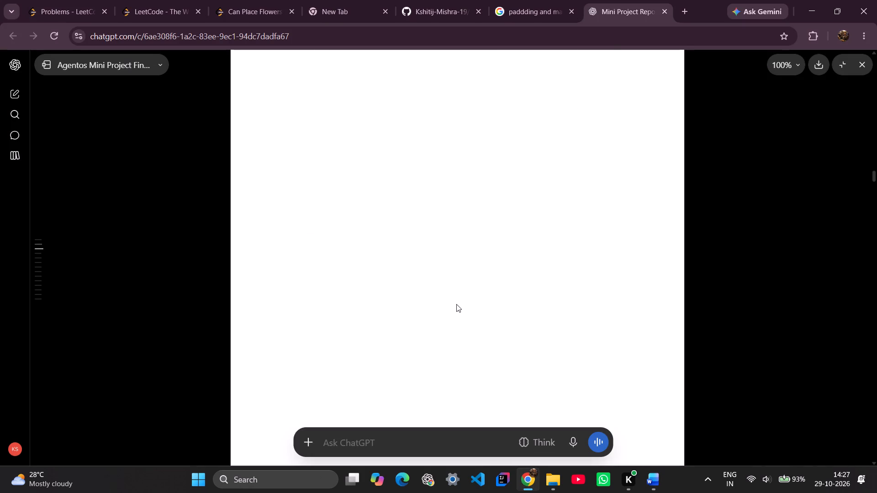
scroll(456, 304, down, 1)
scroll(430, 363, down, 1)
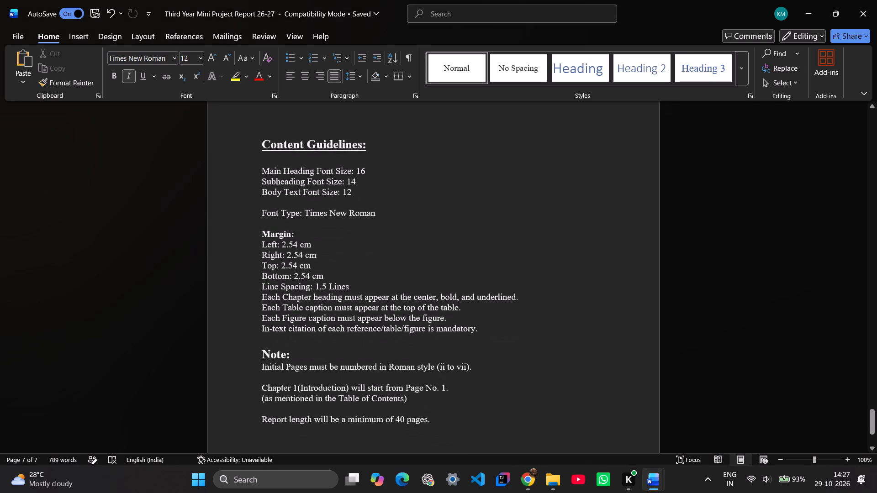
scroll(430, 363, down, 4)
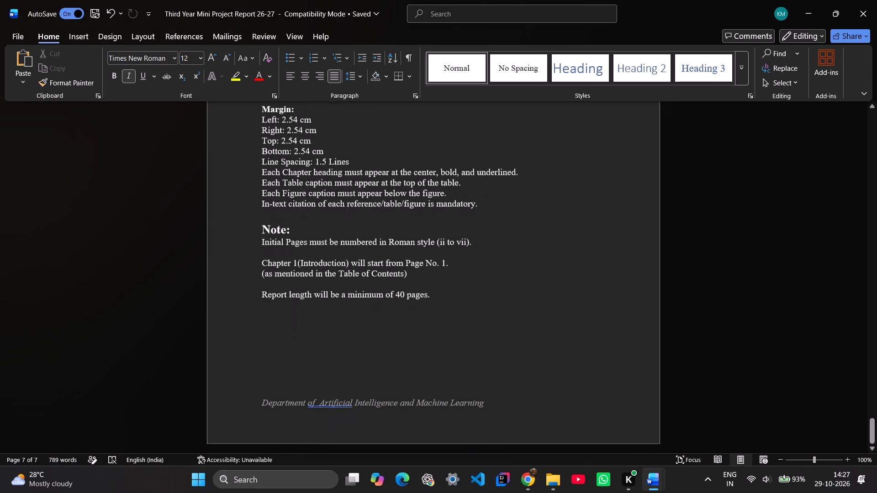
scroll(430, 363, down, 2)
scroll(393, 381, down, 5)
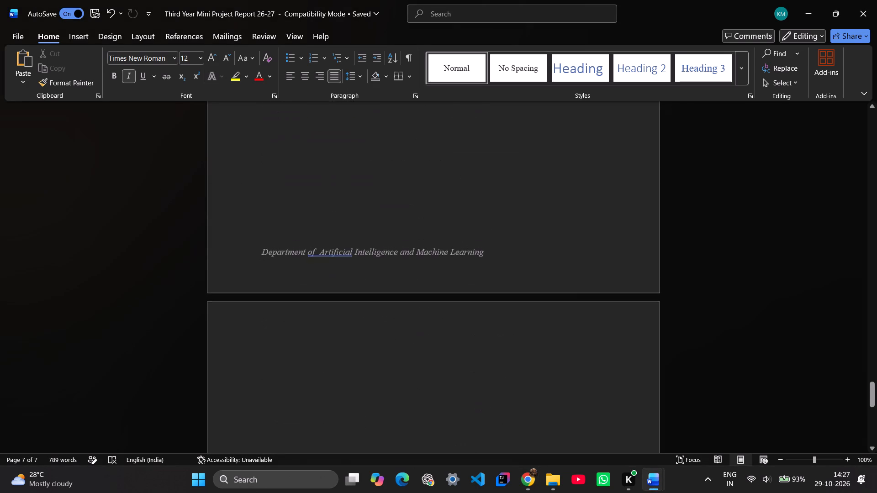
scroll(393, 381, down, 8)
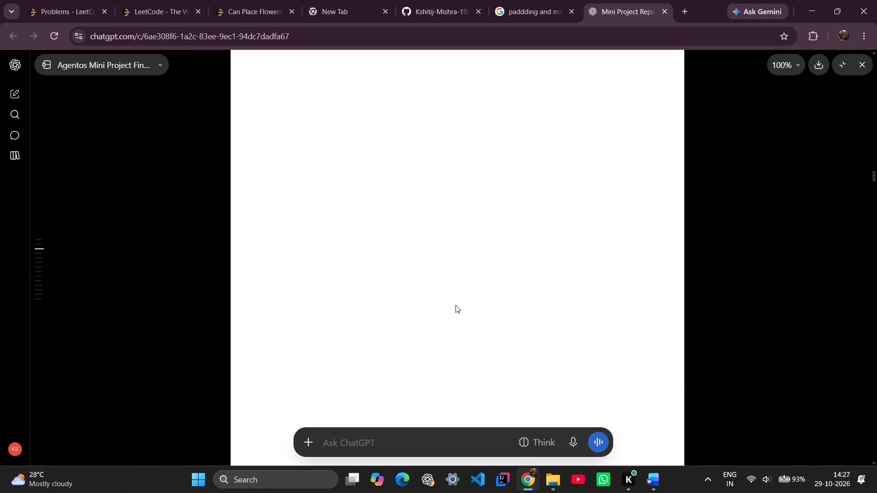
Examine the generated report's List of Figures, Table of Contents and title page against the front pages of the Word report.
scroll(455, 305, down, 8)
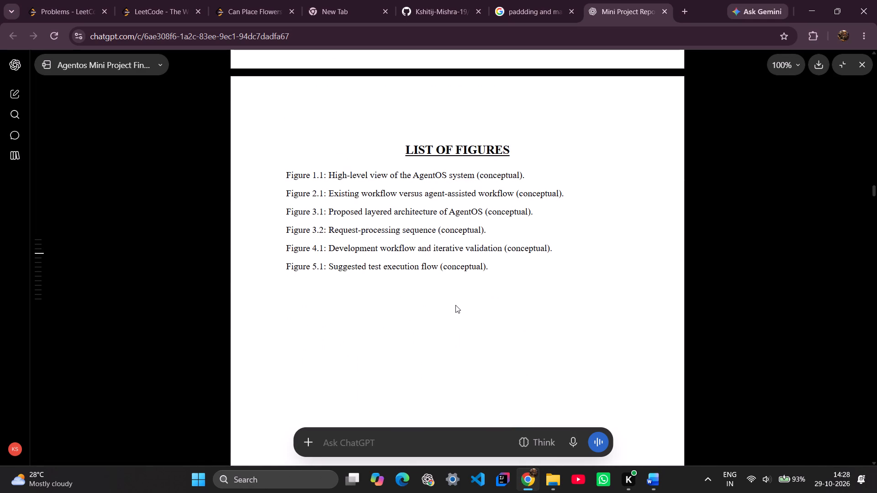
scroll(398, 189, down, 1)
scroll(398, 189, up, 3)
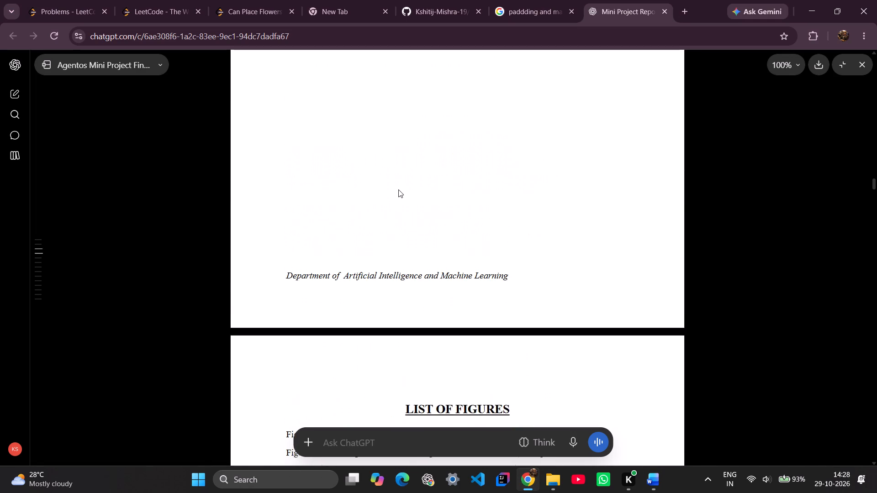
scroll(398, 189, up, 13)
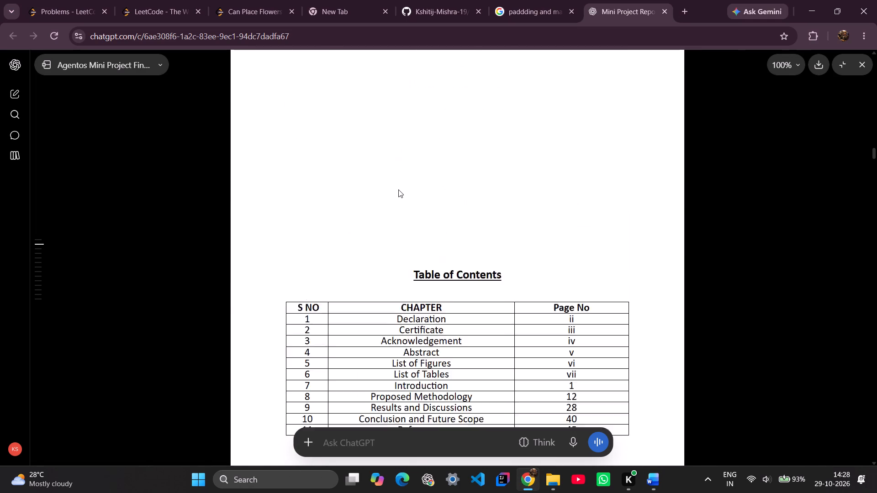
scroll(398, 189, up, 2)
scroll(398, 189, right, 1)
scroll(398, 189, up, 20)
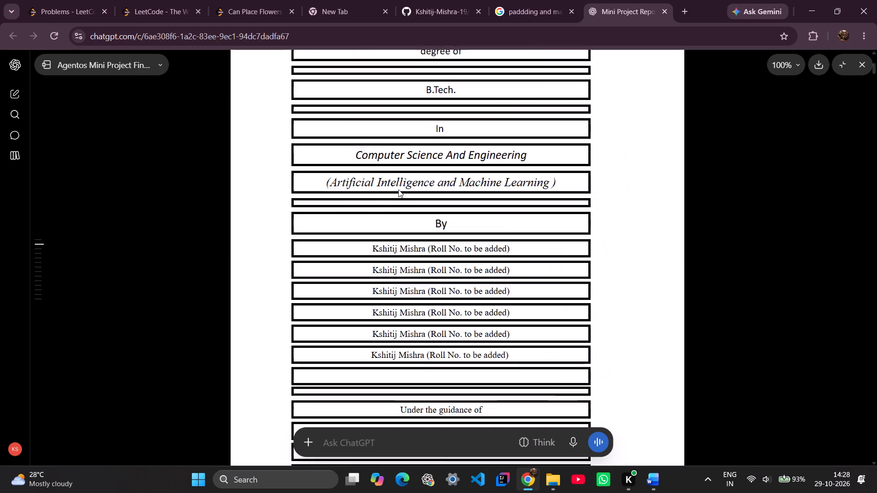
scroll(398, 189, up, 6)
scroll(398, 189, down, 1)
scroll(434, 189, up, 9)
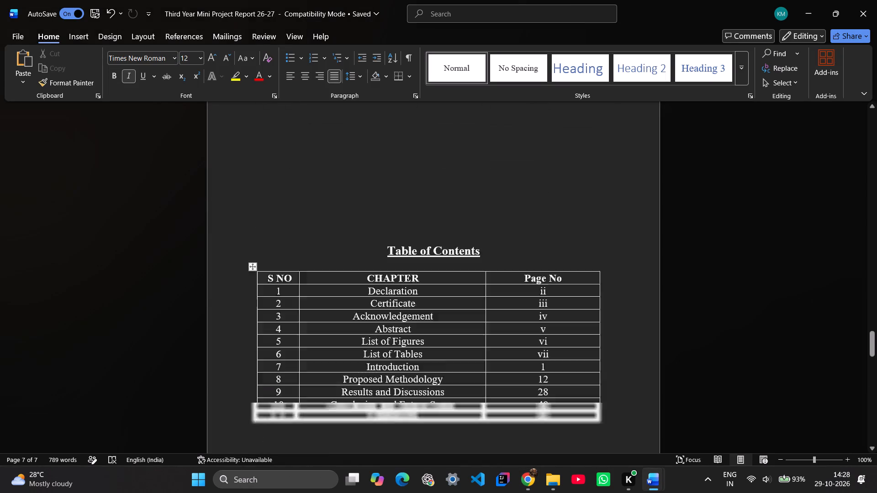
scroll(434, 189, up, 17)
scroll(434, 189, up, 8)
scroll(434, 189, down, 7)
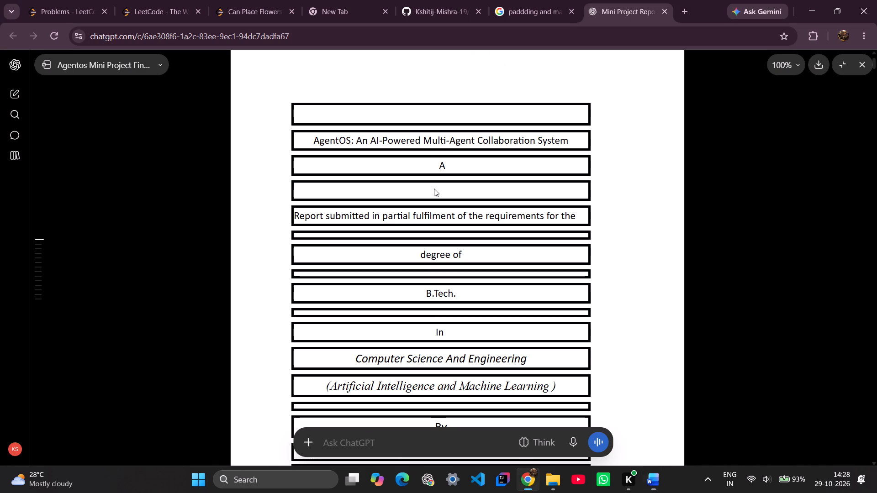
Look through the whole generated AgentOS report in ChatGPT, from the title page and chapters to the references and closing checklist.
scroll(434, 189, up, 4)
scroll(434, 189, down, 15)
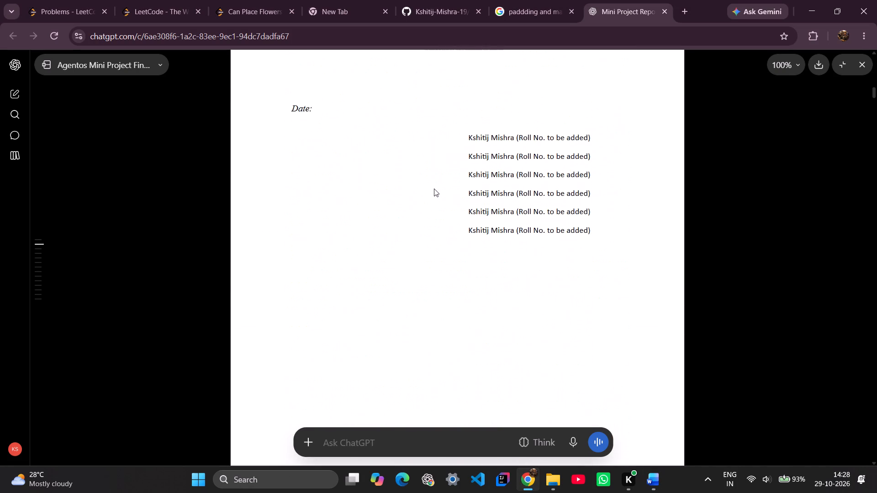
scroll(434, 189, down, 20)
scroll(434, 189, down, 3)
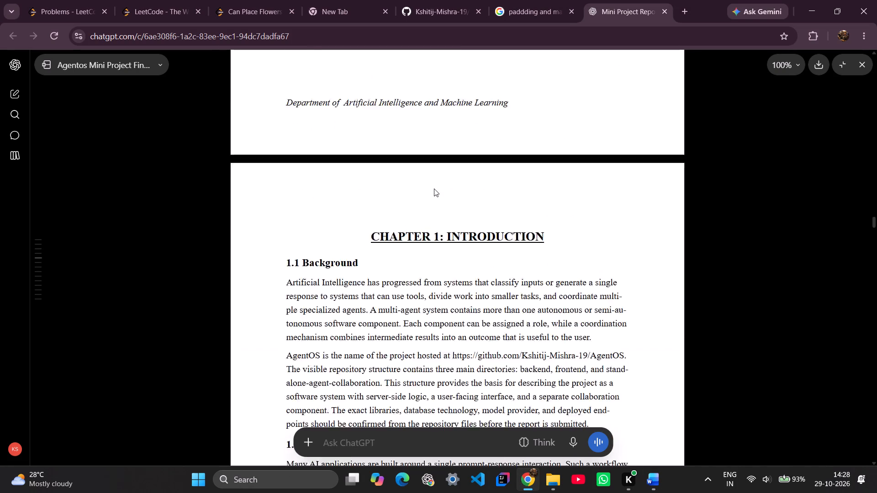
scroll(434, 189, down, 10)
scroll(434, 189, down, 11)
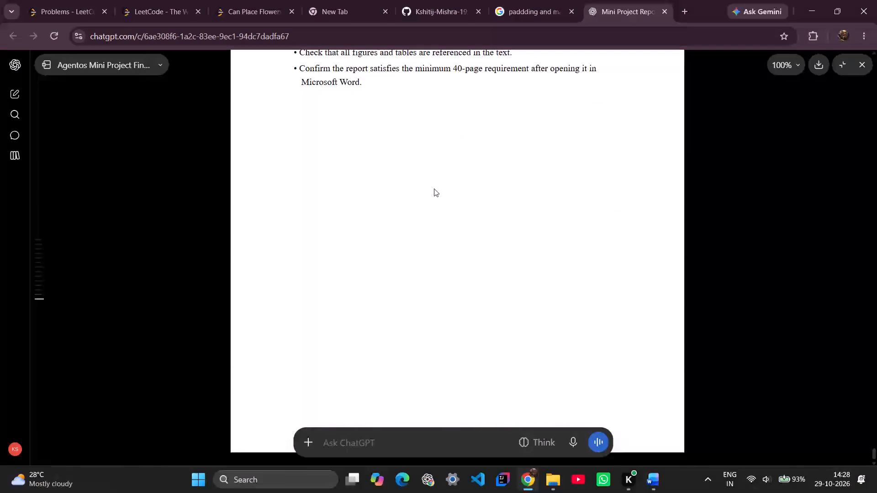
scroll(434, 189, up, 14)
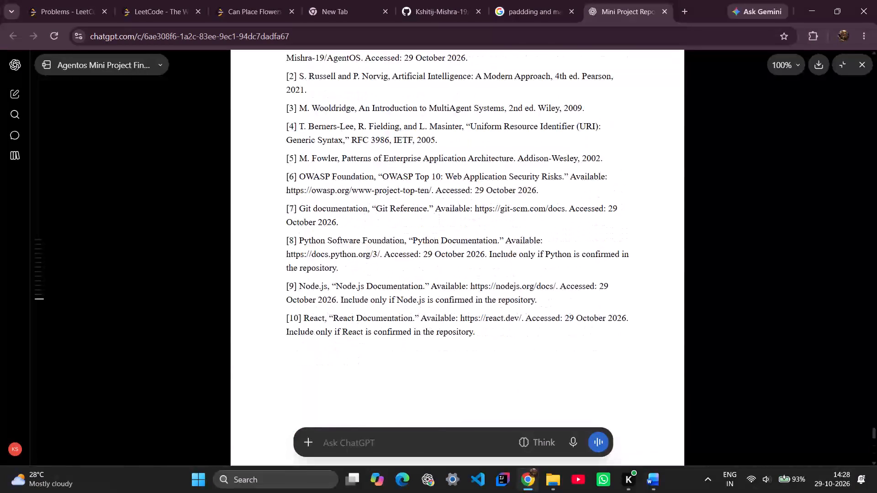
scroll(434, 189, up, 19)
scroll(434, 189, up, 7)
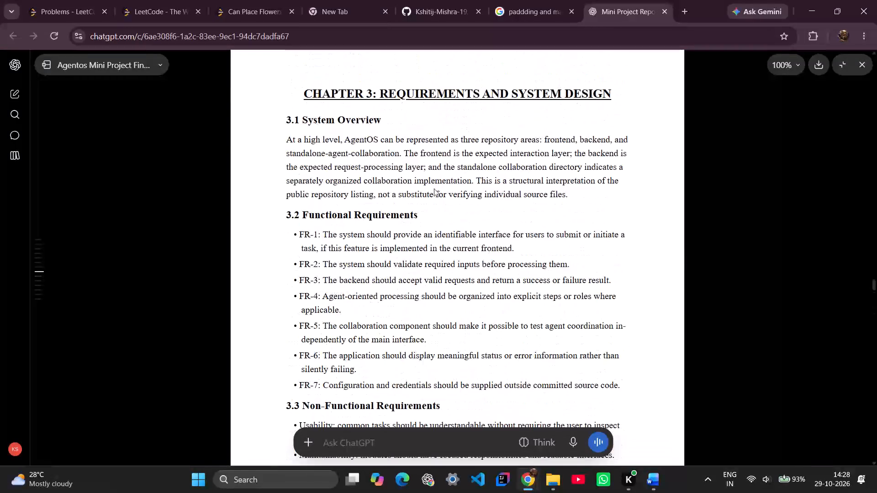
Review the generated report's chapters, List of Figures and Table of Contents, and check the Table of Contents in the protected Word template.
scroll(434, 189, down, 9)
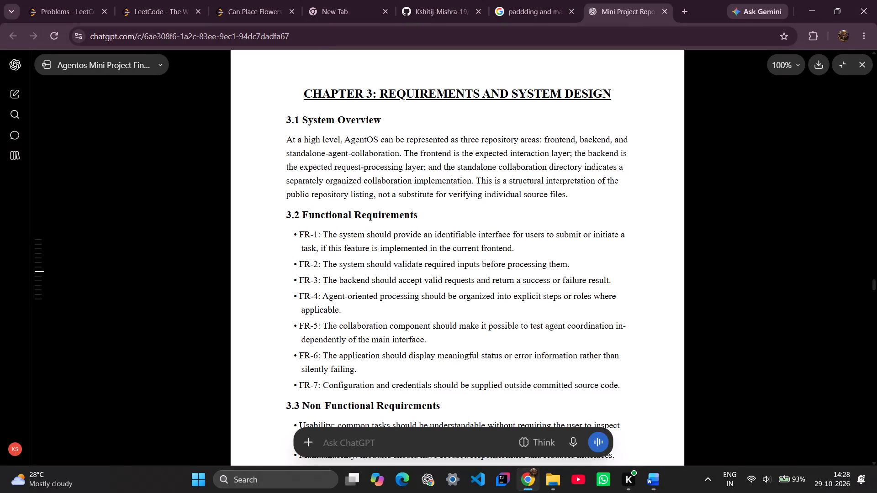
scroll(418, 318, down, 20)
scroll(418, 318, down, 11)
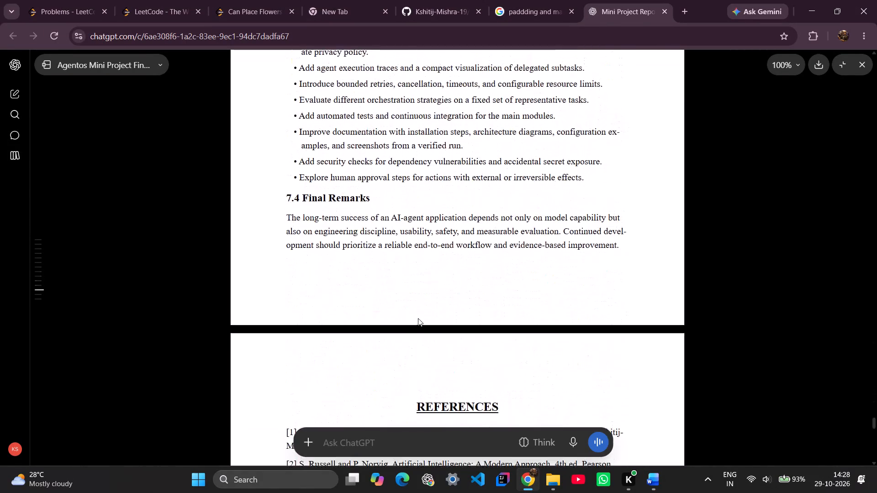
scroll(418, 318, down, 3)
scroll(418, 318, up, 18)
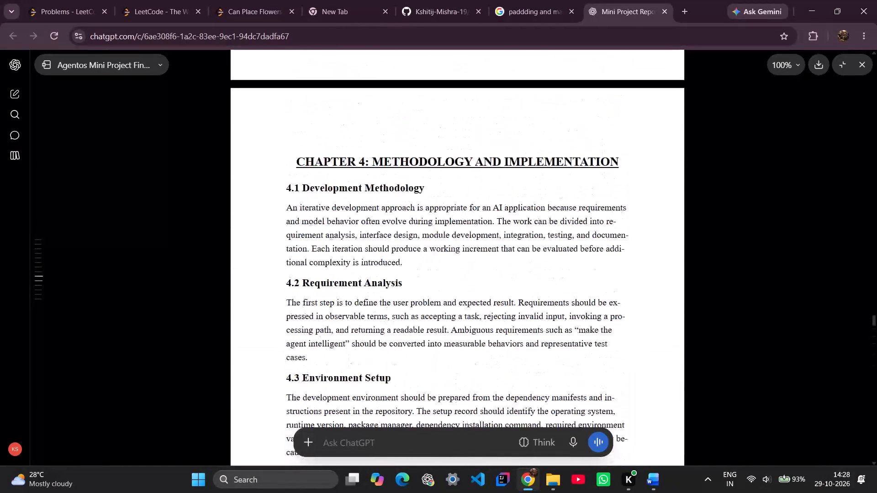
scroll(418, 318, up, 14)
scroll(418, 318, up, 9)
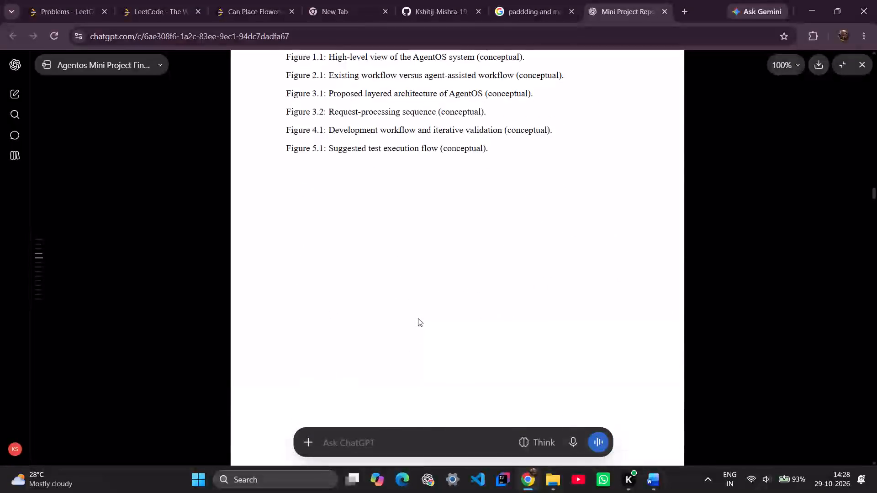
scroll(418, 318, up, 8)
scroll(418, 318, down, 5)
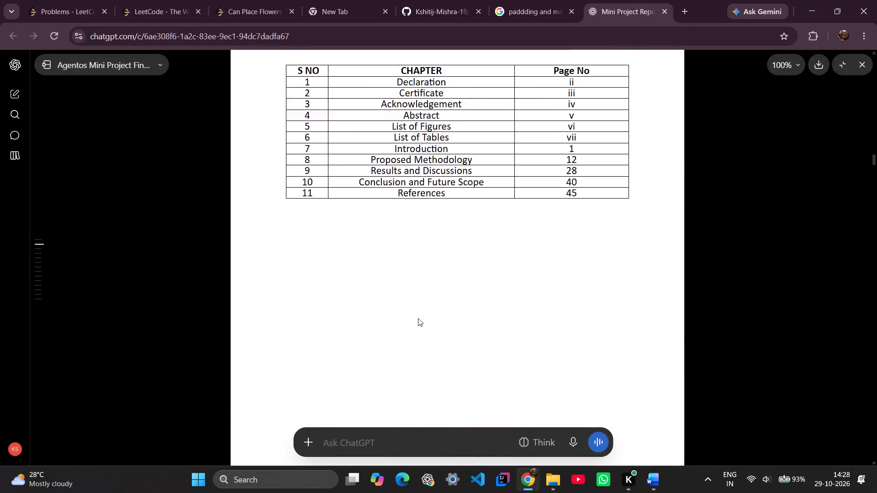
scroll(418, 318, up, 2)
scroll(418, 318, down, 7)
scroll(418, 318, up, 7)
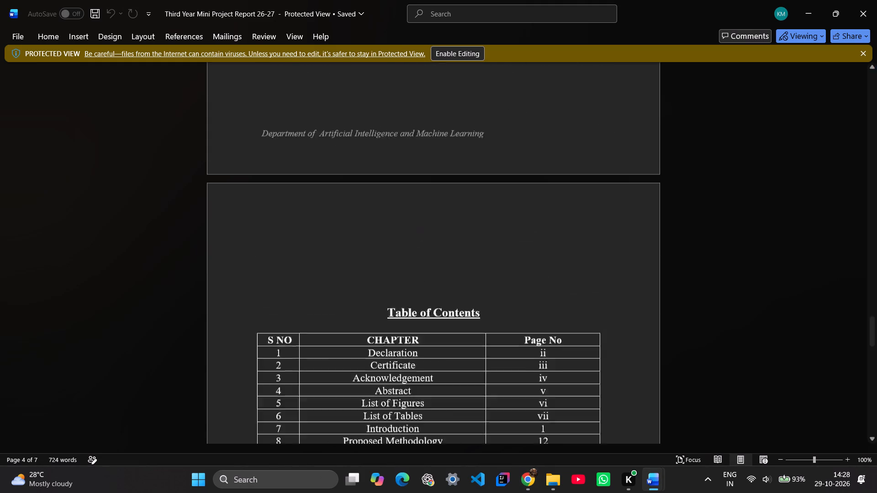
Look over the Declaration and Certificate pages of the protected Third Year Mini Project Report template in Word.
scroll(418, 318, up, 16)
scroll(418, 318, down, 7)
scroll(418, 318, up, 1)
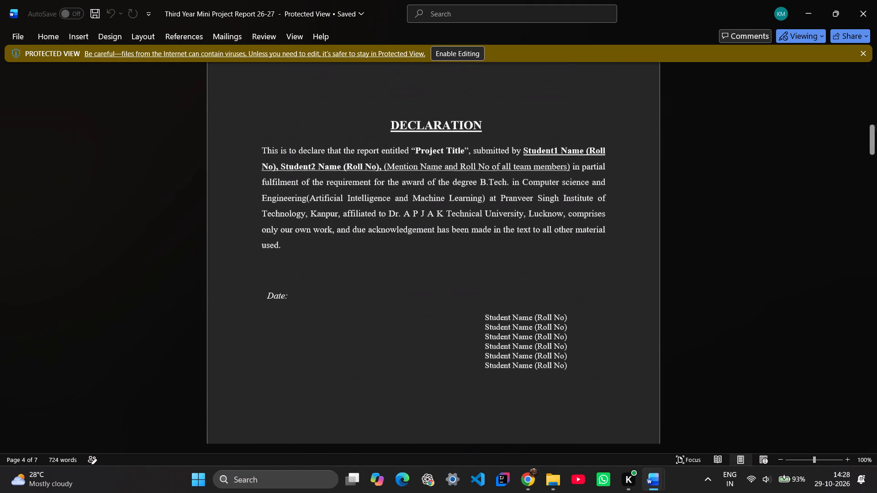
scroll(418, 318, up, 4)
scroll(418, 318, down, 2)
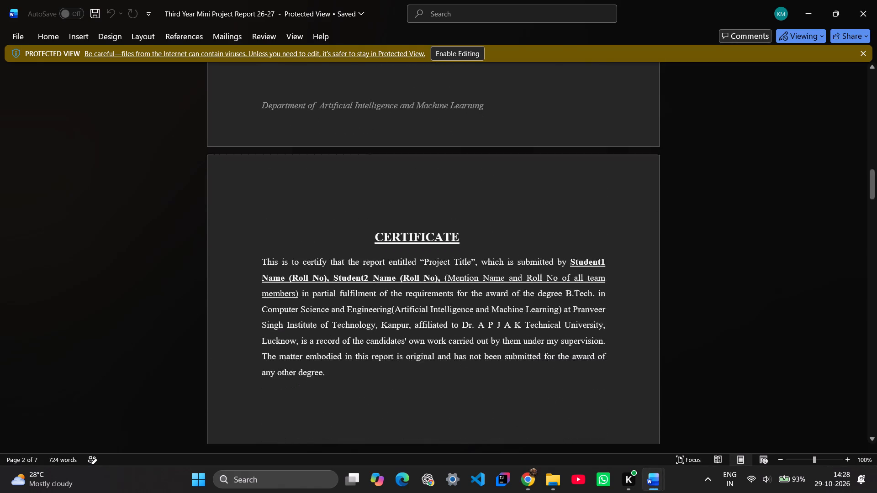
scroll(418, 318, down, 1)
scroll(418, 318, up, 1)
Examine the generated report's Acknowledgement, Certificate, title and Declaration pages in ChatGPT against the template's title page.
scroll(418, 318, down, 3)
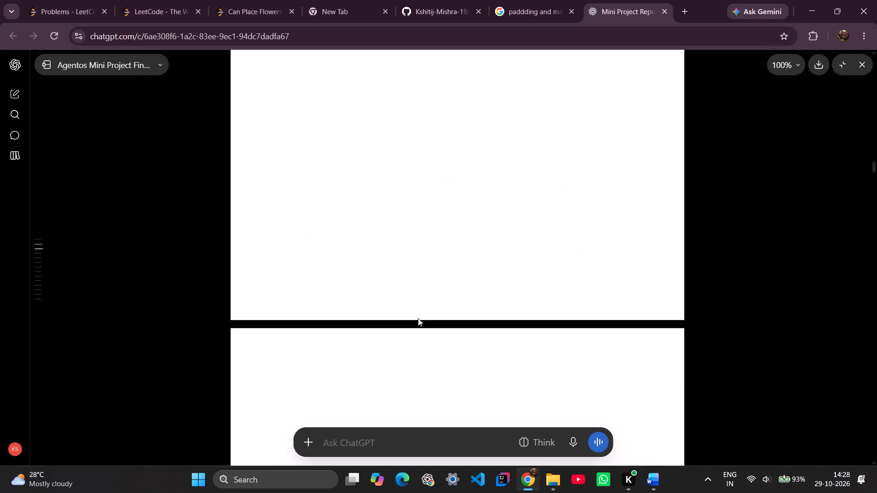
scroll(418, 318, down, 10)
scroll(418, 318, up, 16)
scroll(418, 318, up, 5)
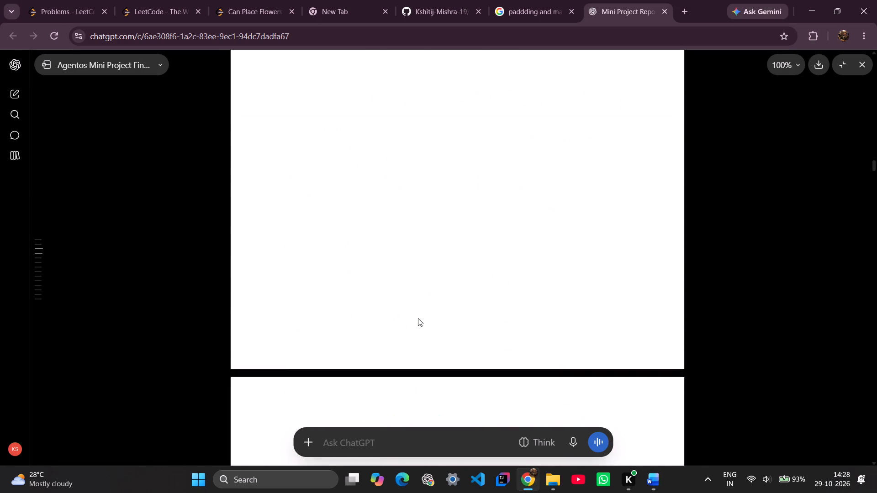
scroll(418, 318, up, 10)
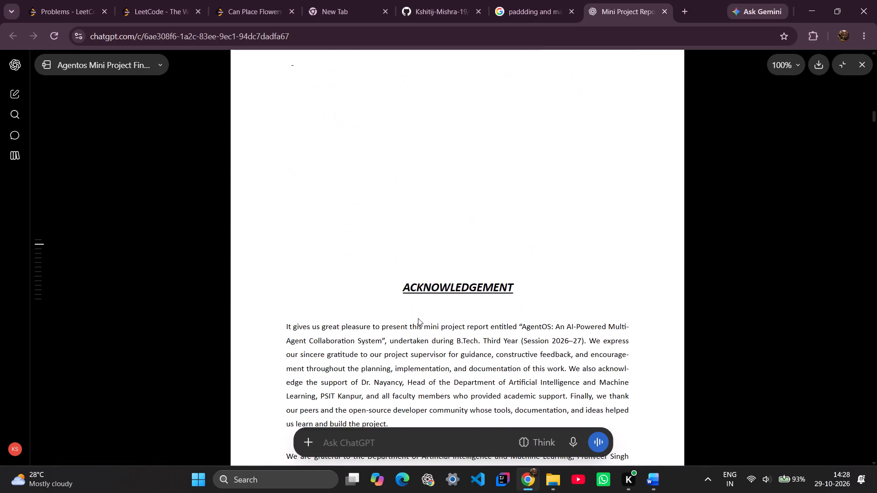
scroll(418, 318, up, 5)
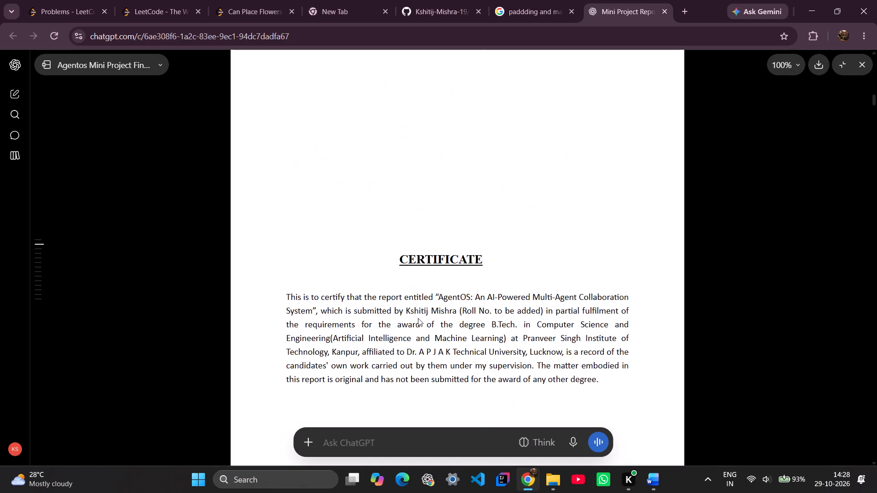
scroll(418, 318, up, 17)
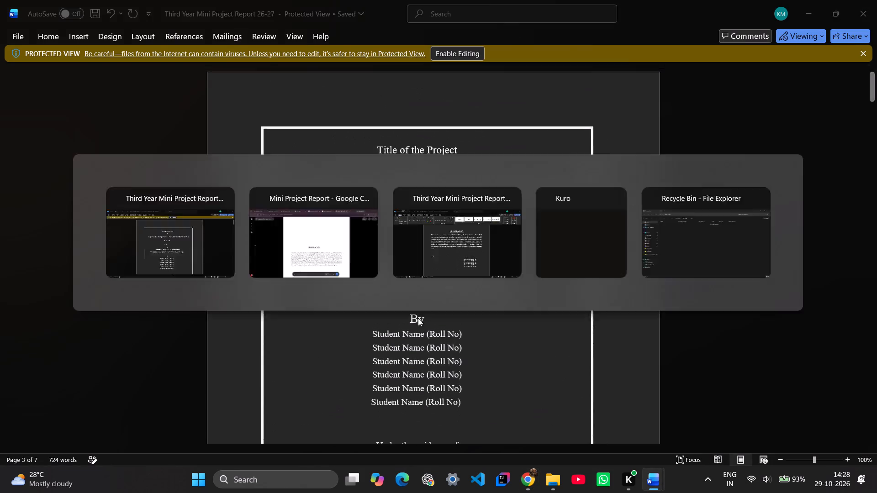
scroll(447, 277, up, 20)
scroll(447, 277, up, 3)
scroll(508, 280, down, 1)
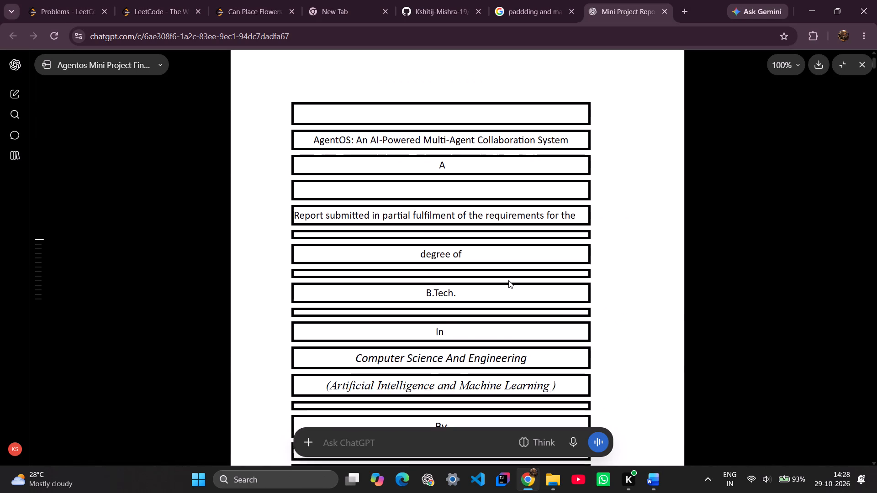
scroll(508, 280, down, 6)
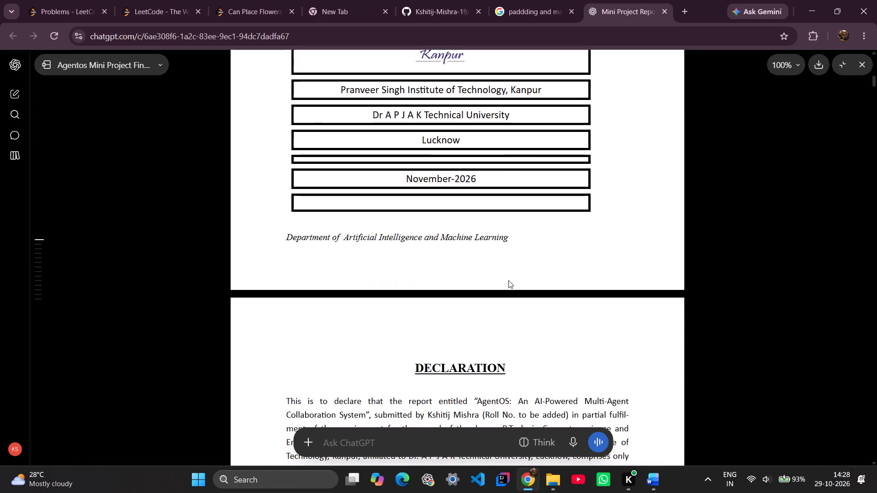
scroll(508, 280, down, 5)
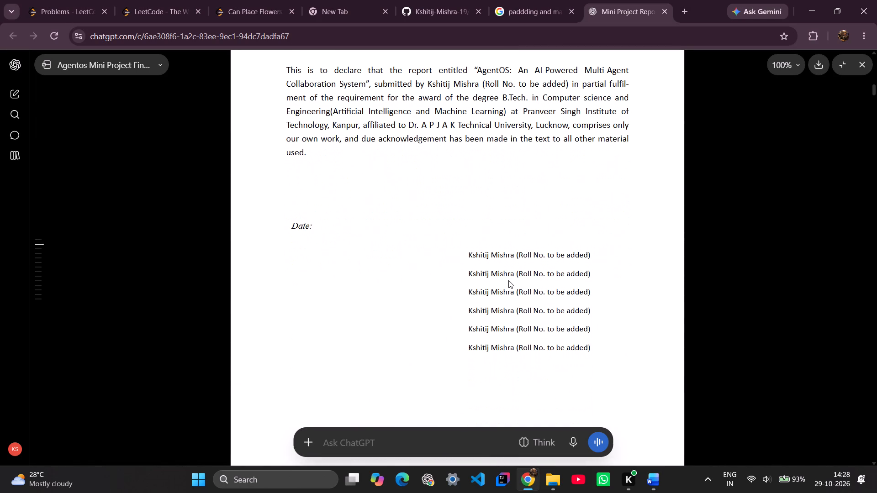
scroll(559, 190, right, 2)
Download the generated report to the Desktop as a Word document named AgentOS_Mini_Project_Final_Report.
click(821, 62)
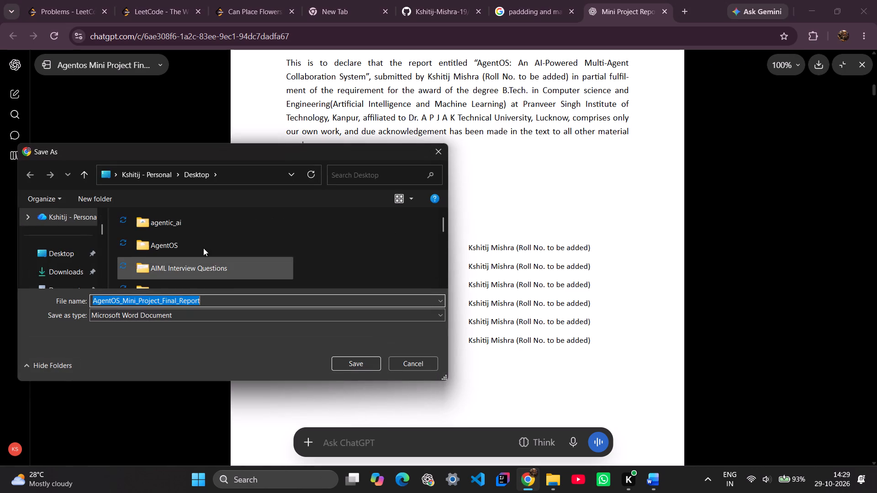
click(64, 250)
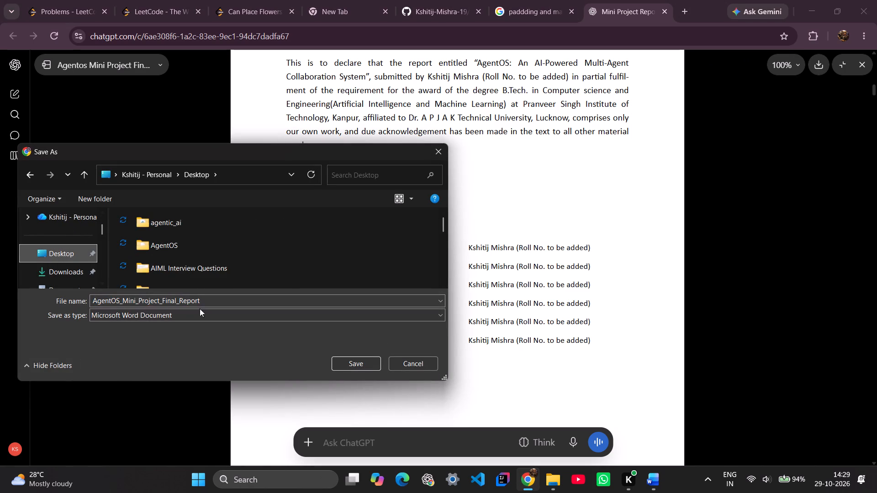
click(362, 362)
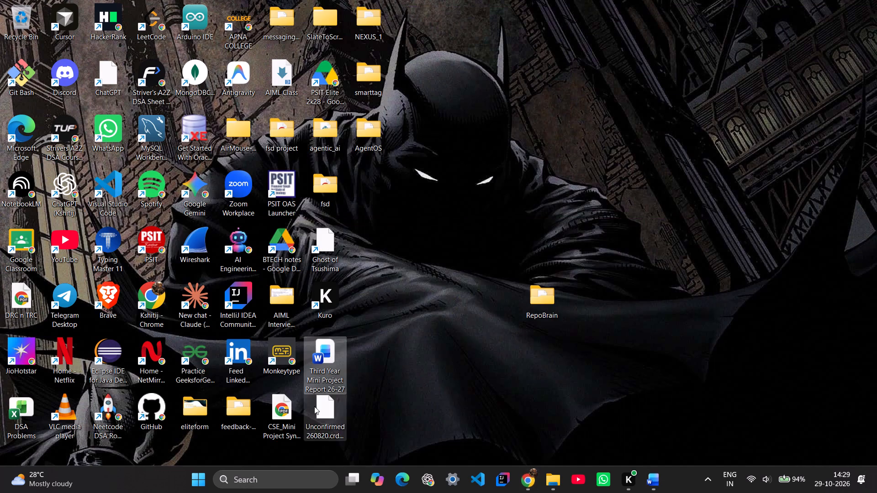
Open the downloaded AgentOS_Mini_Project_Final_Report document from the desktop in Word.
click(487, 372)
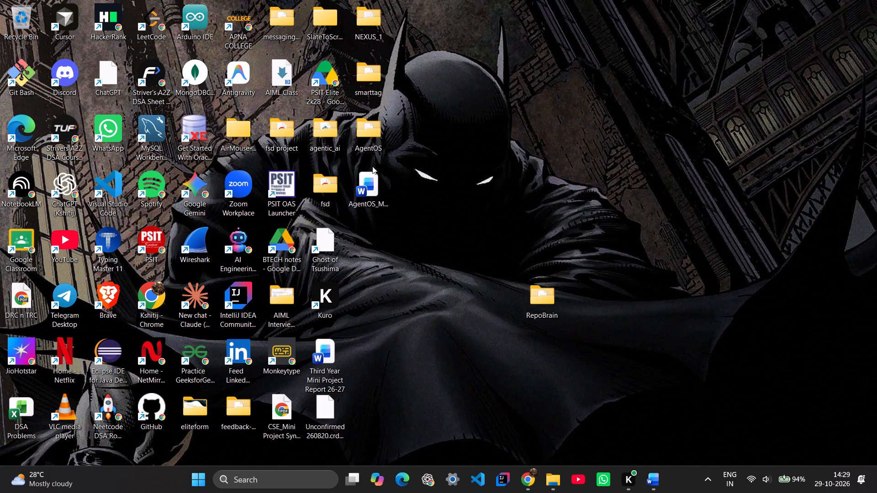
right_click(374, 194)
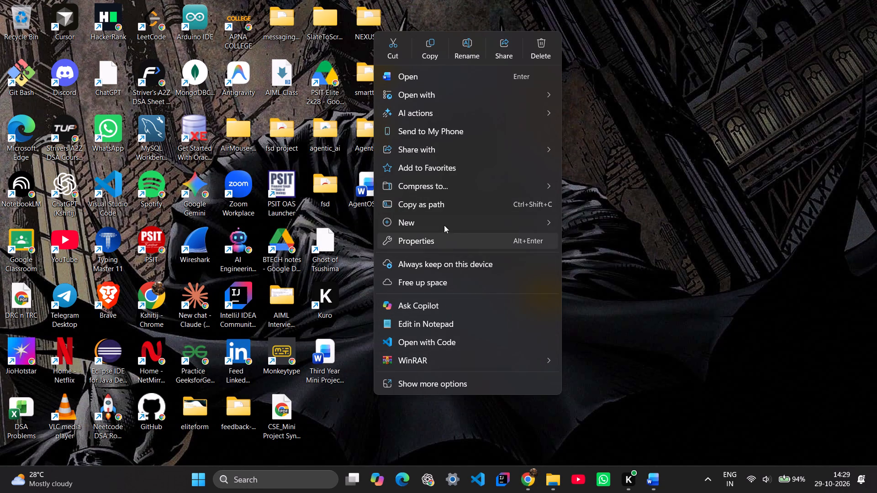
double_click(363, 185)
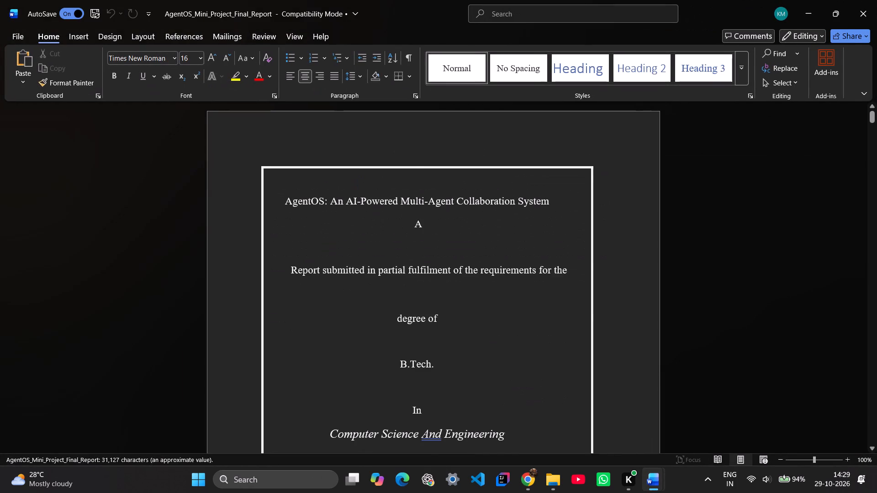
Compare the title and Declaration pages of the downloaded AgentOS report with those of the Third Year Mini Project Report template.
scroll(407, 231, up, 14)
scroll(407, 231, down, 3)
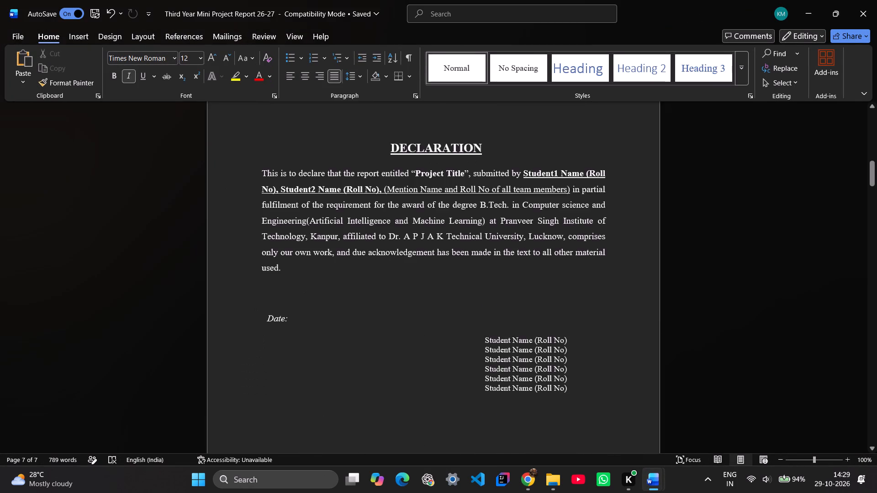
scroll(407, 231, up, 15)
scroll(407, 231, up, 20)
scroll(407, 231, up, 20)
scroll(407, 231, up, 2)
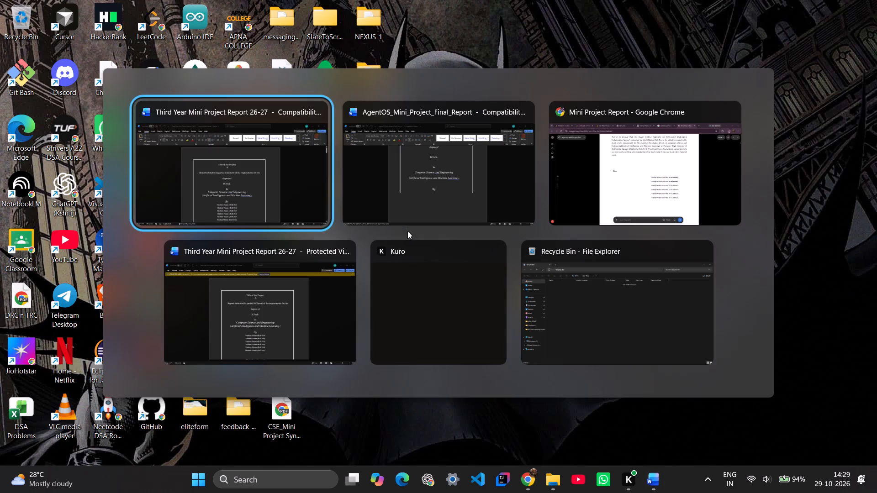
scroll(407, 231, down, 6)
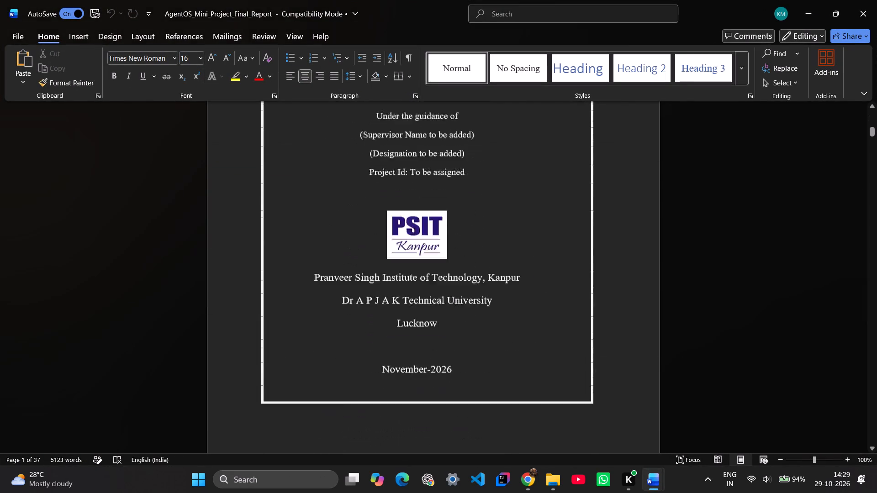
scroll(407, 231, down, 4)
scroll(407, 231, up, 6)
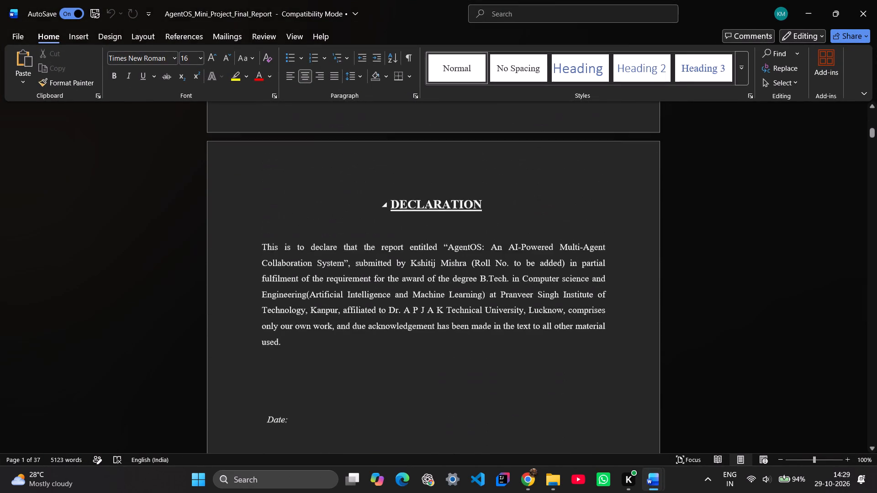
scroll(407, 231, up, 8)
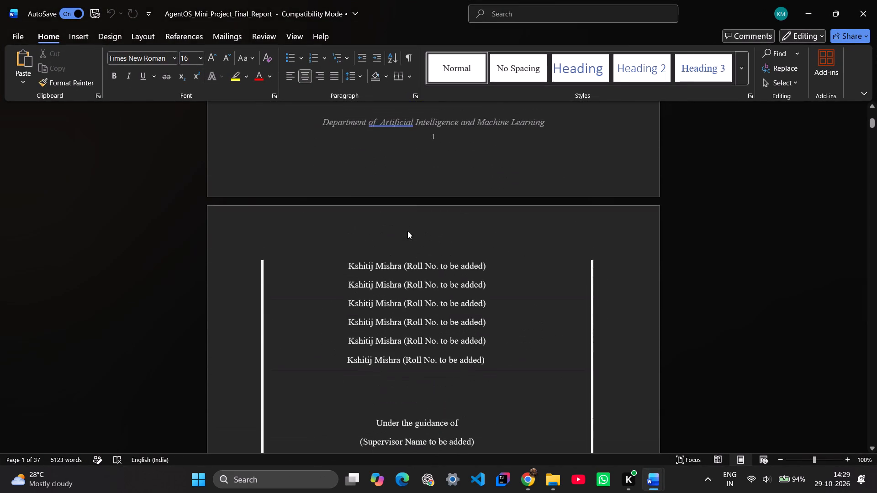
scroll(407, 231, up, 5)
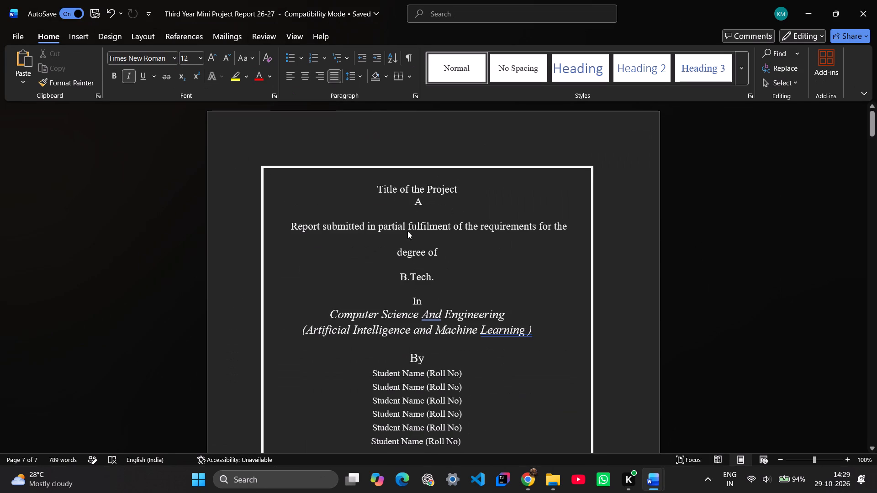
Remove the blank line above the project title on the AgentOS report's title page.
right_click(569, 159)
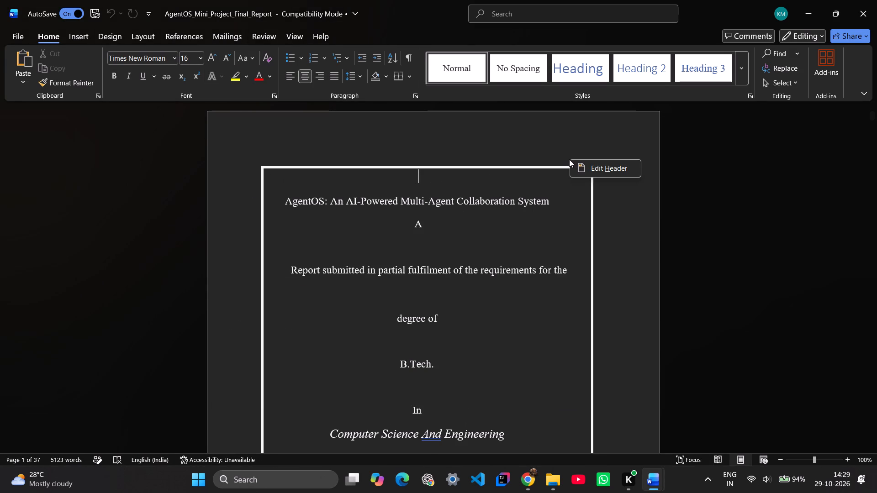
click(574, 147)
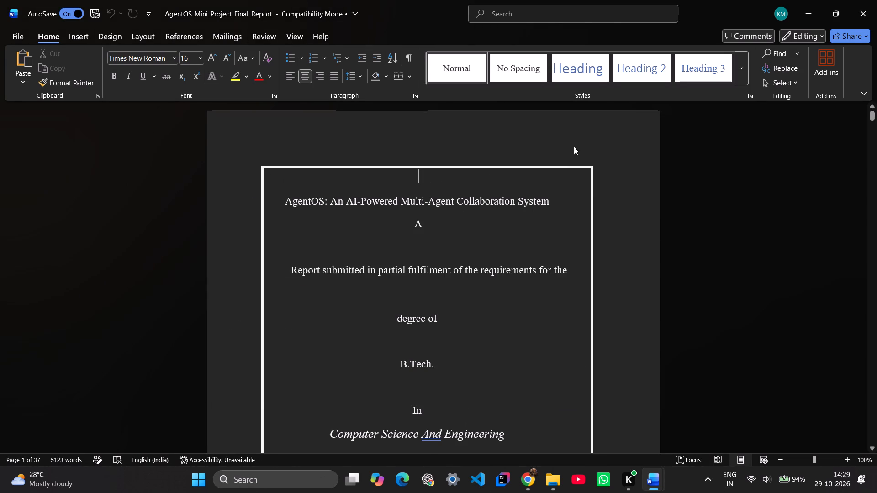
key(Delete)
key(Delete)
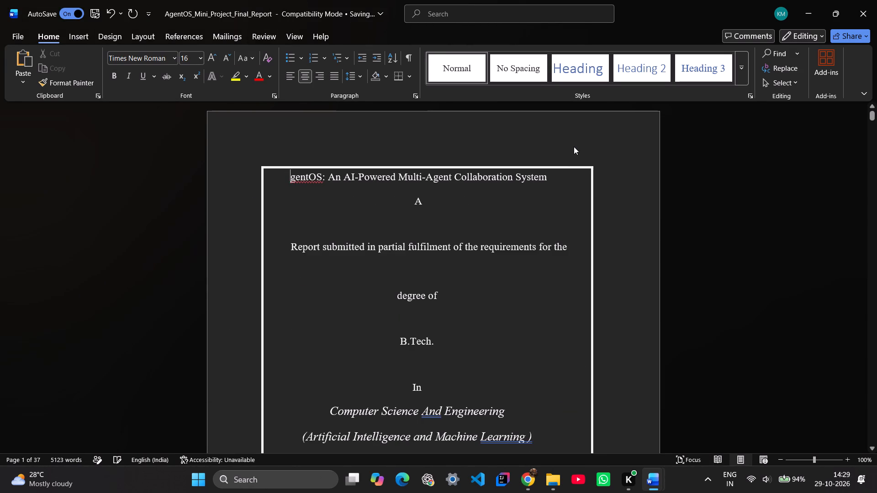
double_click(574, 147)
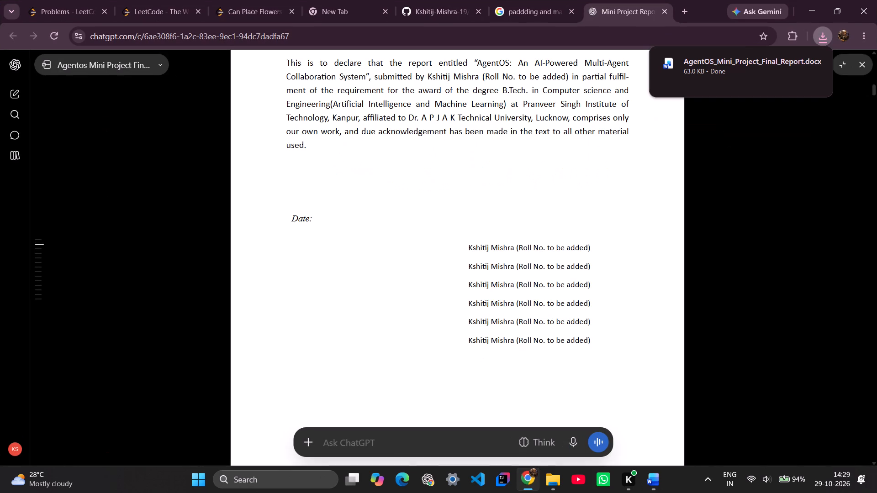
Switch to Chrome and look at test cases 8 and 7 of the Can Place Flowers problem on LeetCode.
click(238, 0)
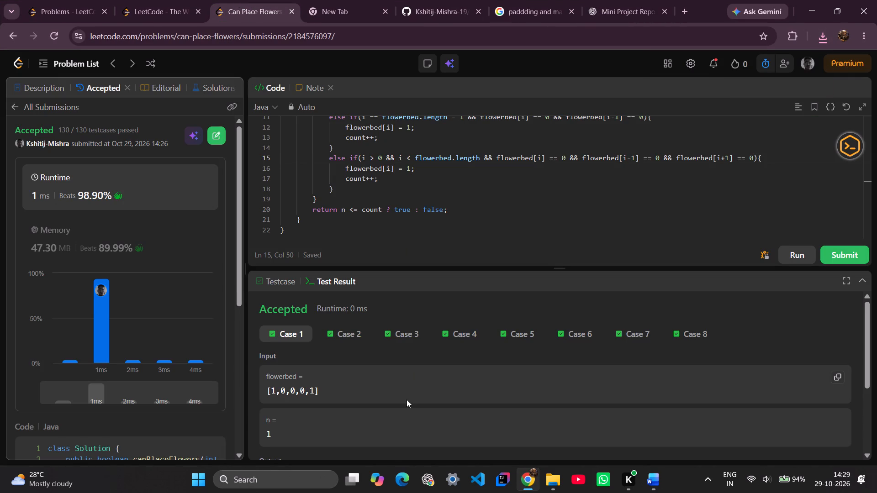
click(690, 332)
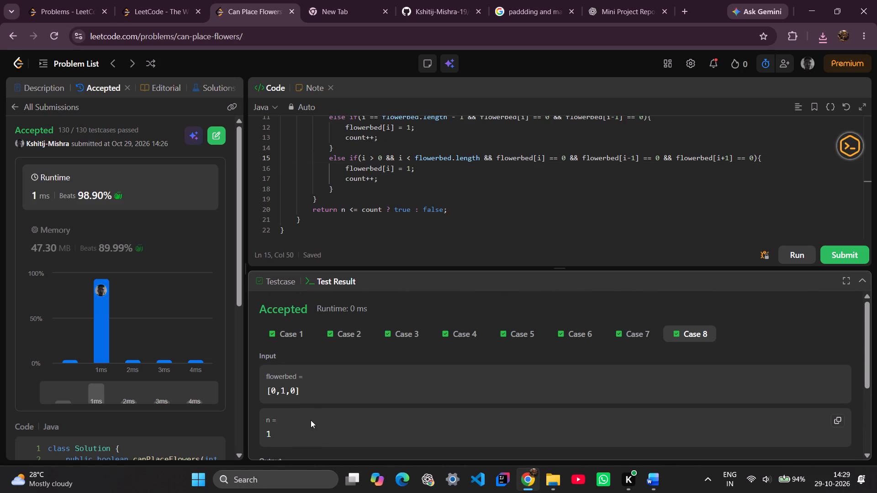
click(610, 334)
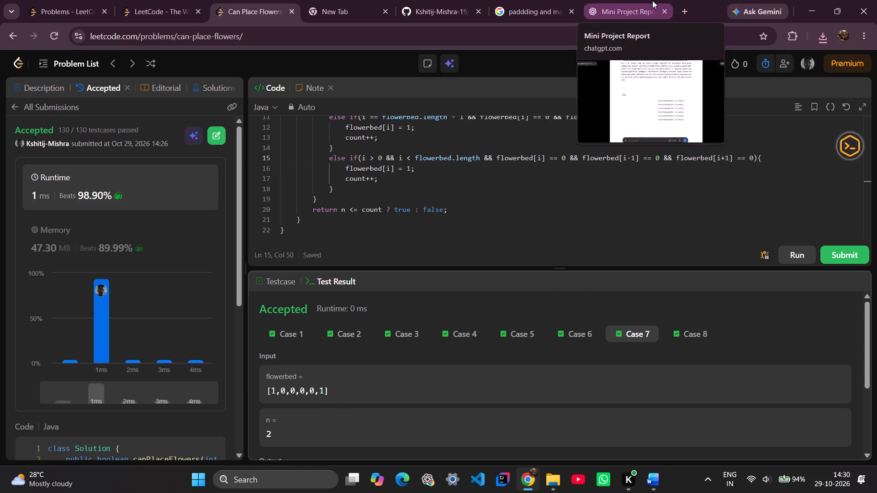
scroll(470, 249, down, 2)
scroll(405, 464, down, 2)
scroll(457, 363, down, 1)
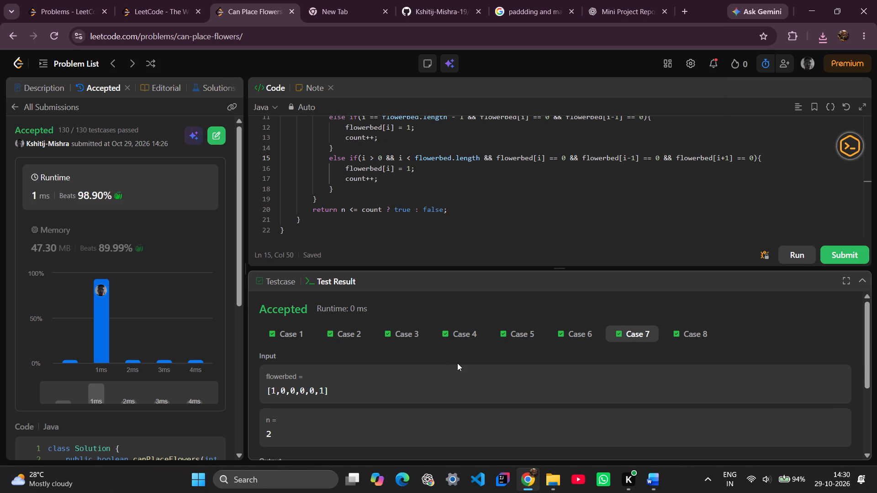
scroll(457, 363, down, 3)
scroll(457, 363, up, 8)
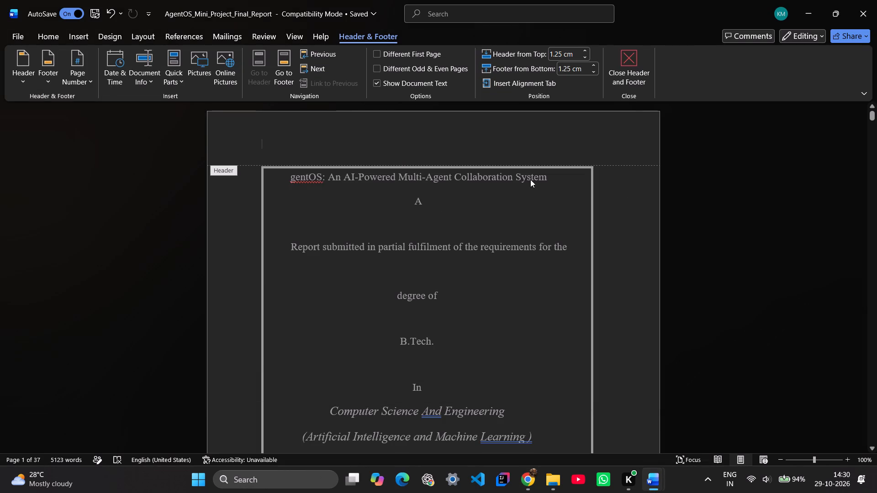
Back in the AgentOS report in Word, leave header editing and remove the blank line below the standalone "A" on the title page.
click(648, 191)
triple_click(648, 191)
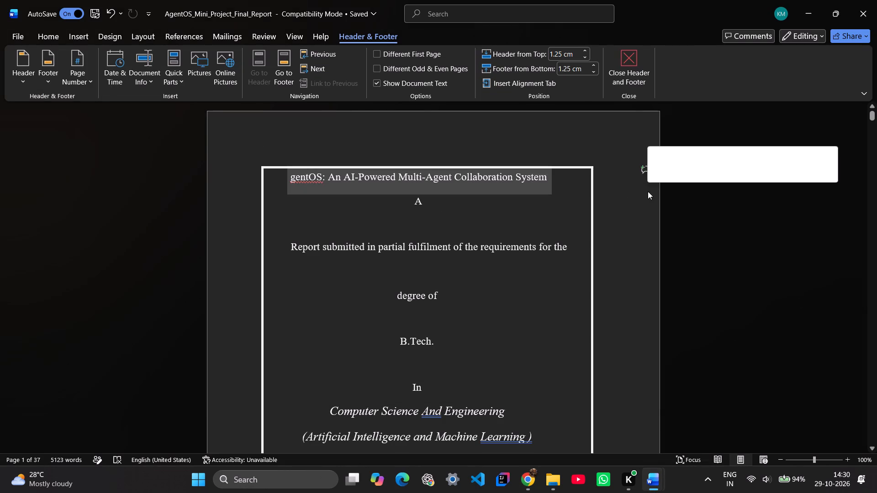
click(645, 202)
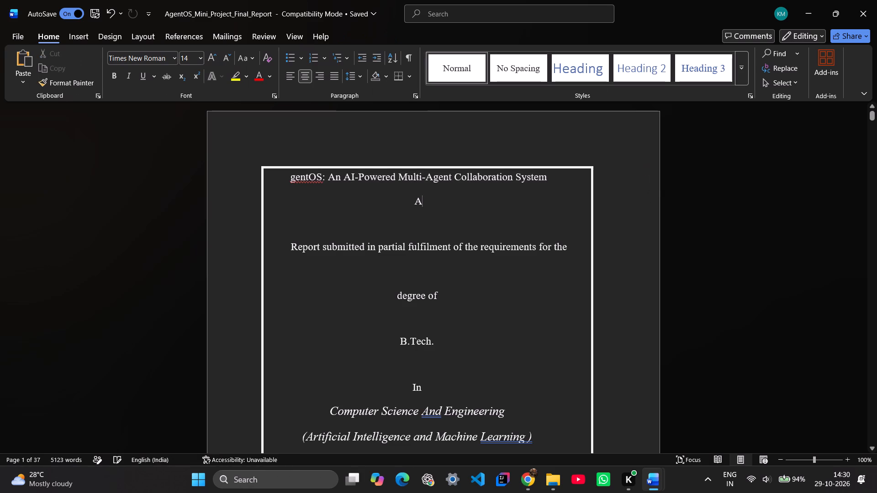
click(645, 202)
key(Delete)
key(Delete)
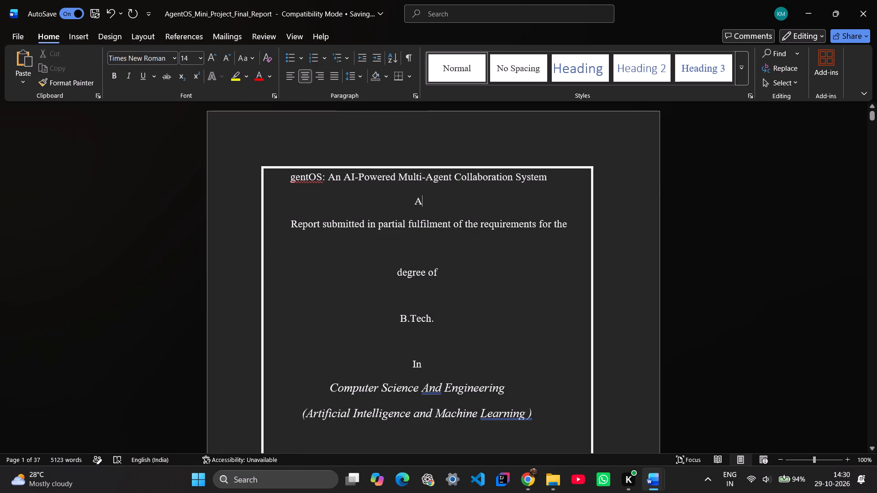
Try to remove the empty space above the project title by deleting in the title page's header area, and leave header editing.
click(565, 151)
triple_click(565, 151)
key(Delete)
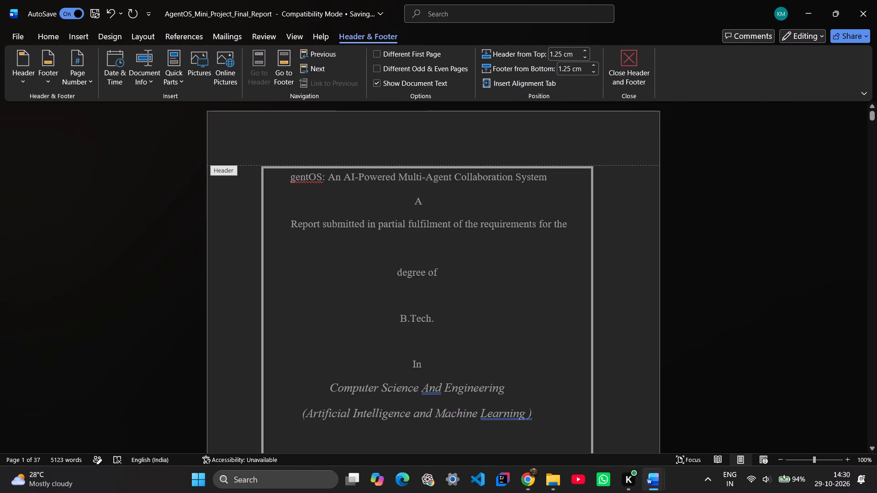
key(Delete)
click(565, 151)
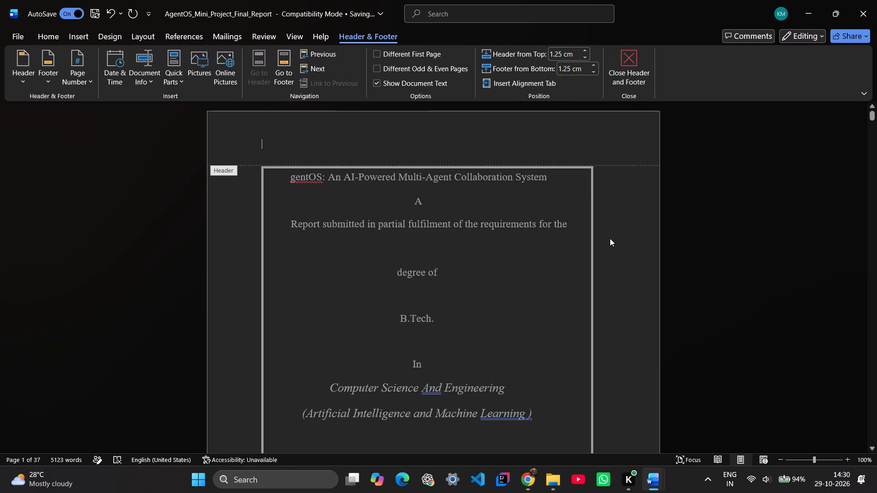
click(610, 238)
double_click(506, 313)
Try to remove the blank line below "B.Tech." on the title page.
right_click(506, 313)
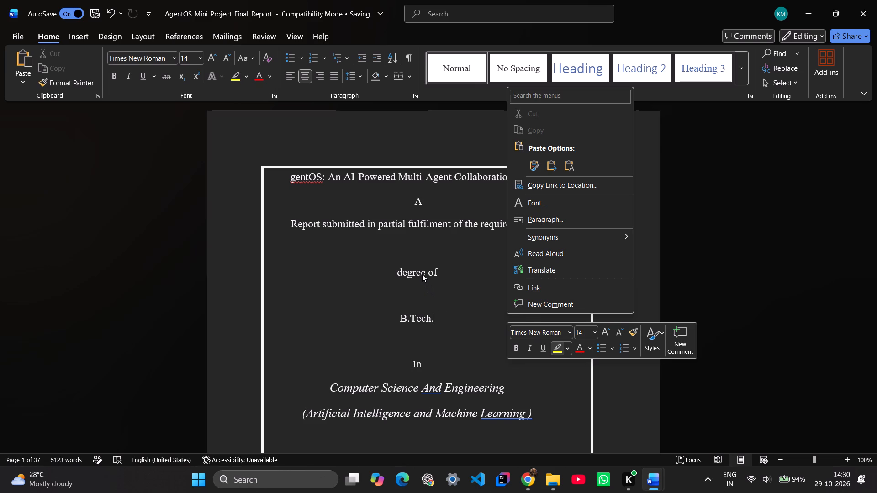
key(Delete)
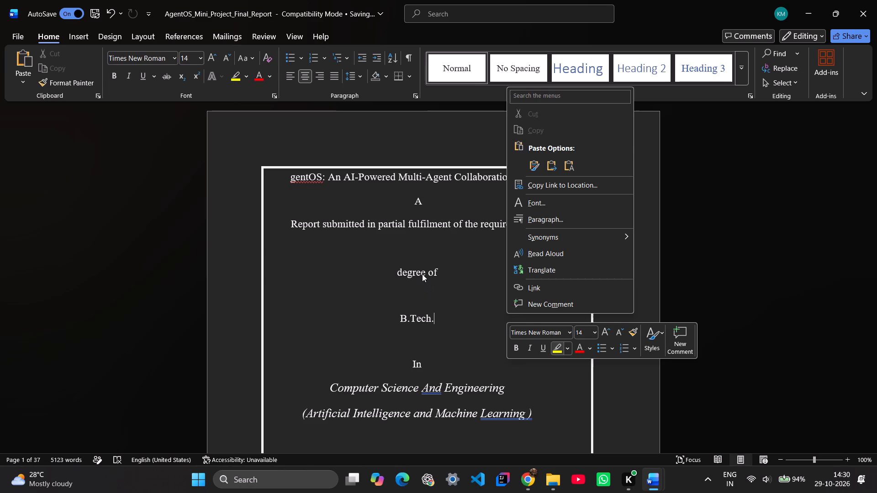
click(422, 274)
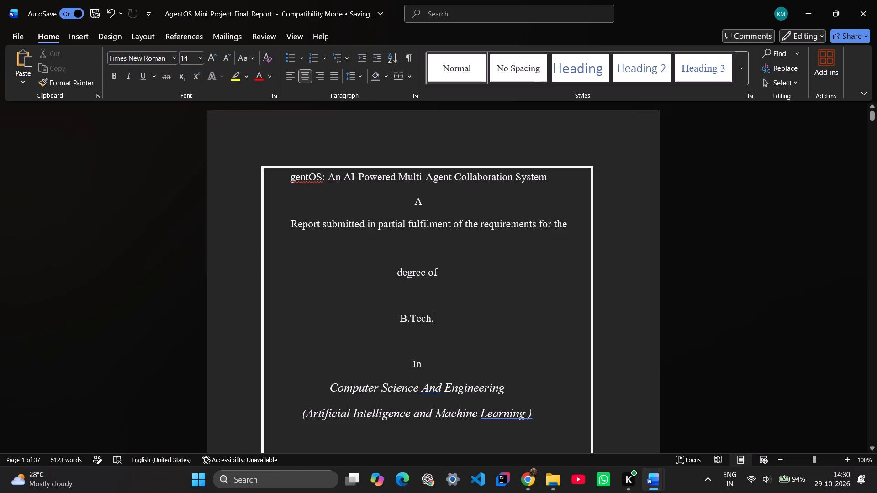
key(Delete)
Look over the layout of the framed title section across its two pages, down to the Declaration heading.
scroll(422, 274, down, 9)
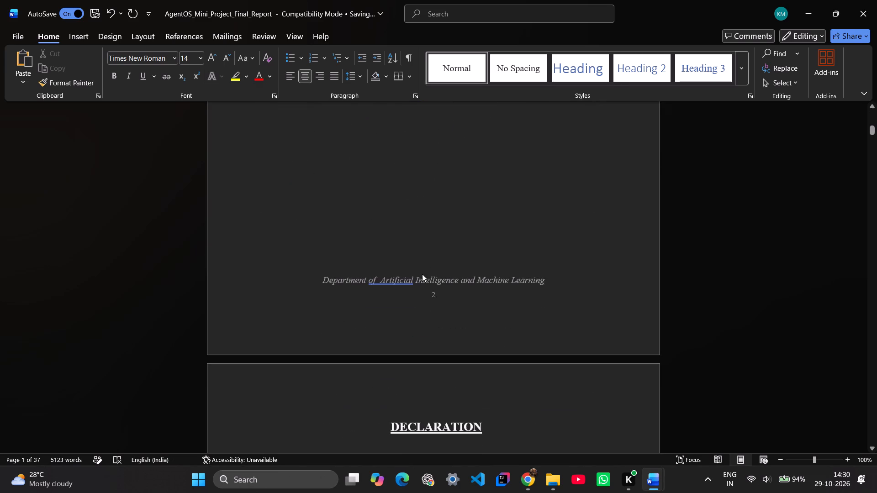
scroll(422, 274, down, 1)
right_click(412, 217)
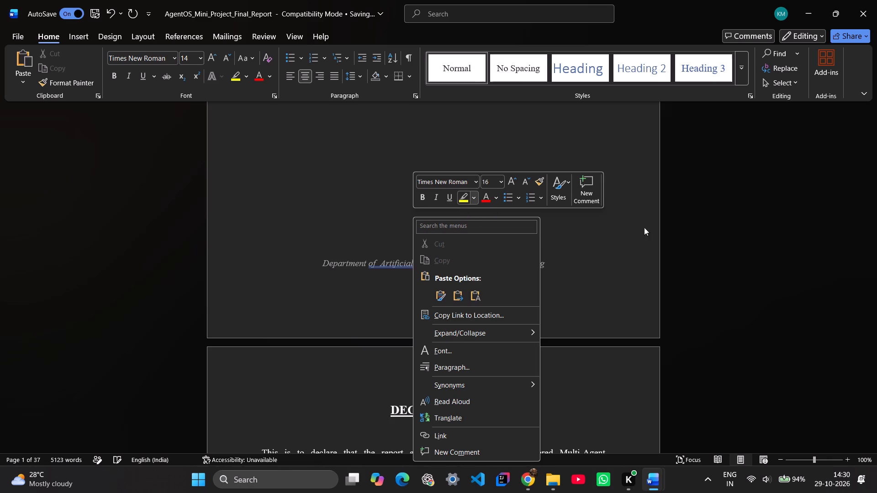
click(663, 230)
drag(663, 230, 580, 212)
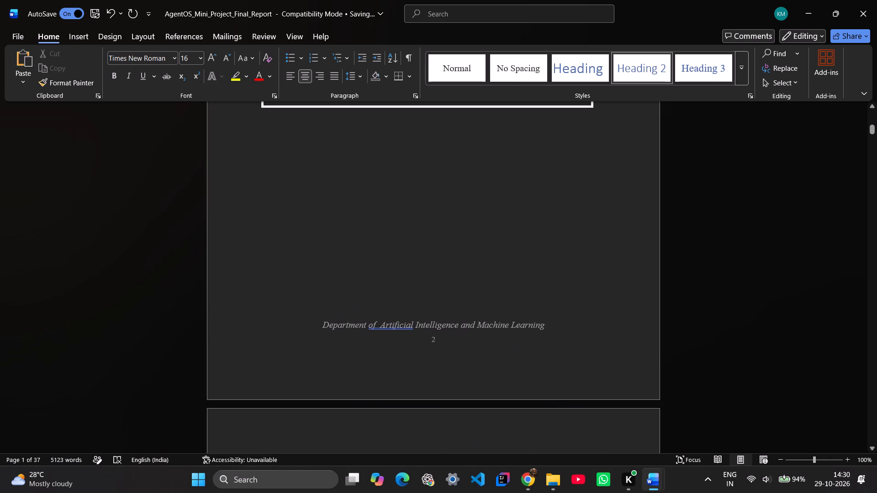
right_click(580, 212)
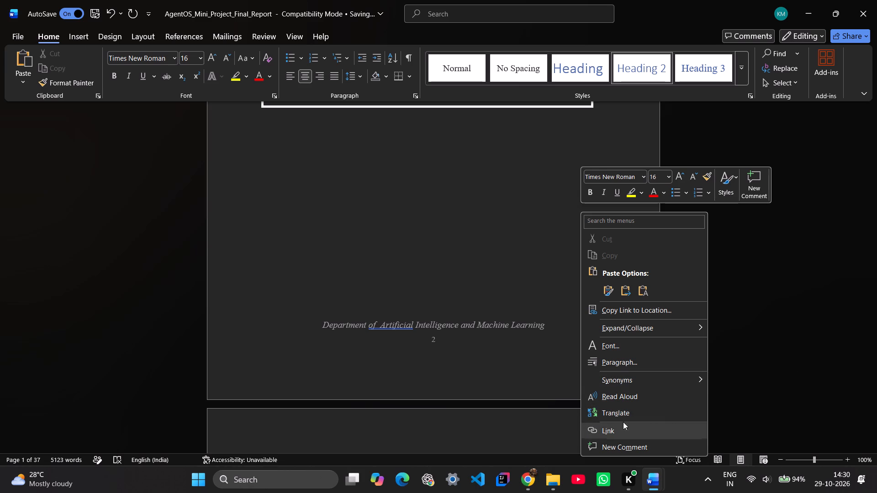
click(469, 283)
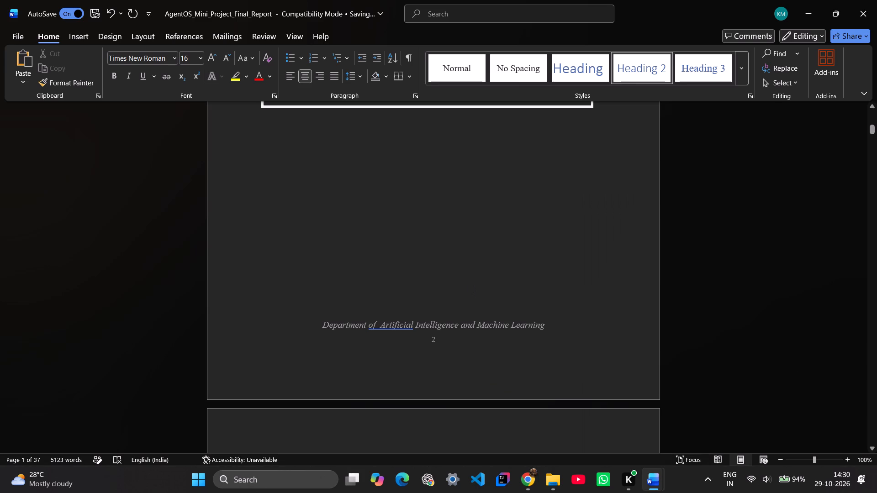
scroll(469, 283, up, 4)
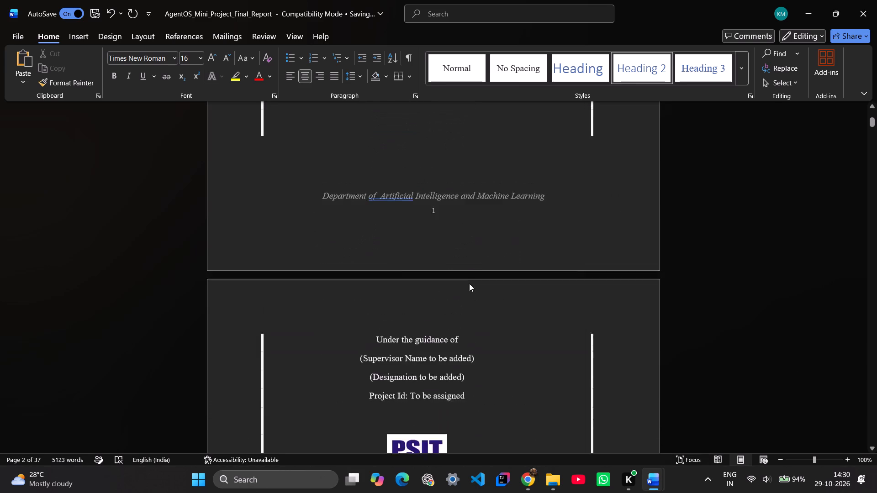
scroll(469, 283, up, 2)
scroll(469, 283, down, 1)
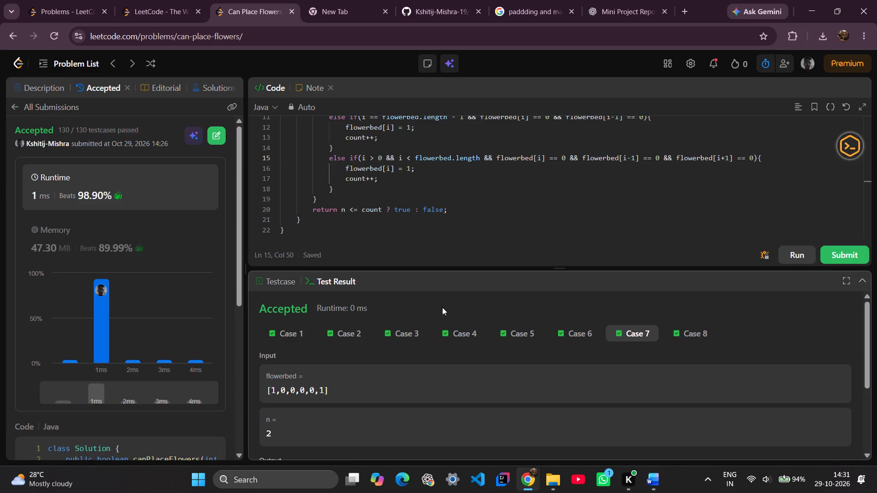
Switch to Chrome and view the Declaration signature list and Acknowledgement page in ChatGPT's preview of the AgentOS report.
click(662, 0)
scroll(535, 278, down, 3)
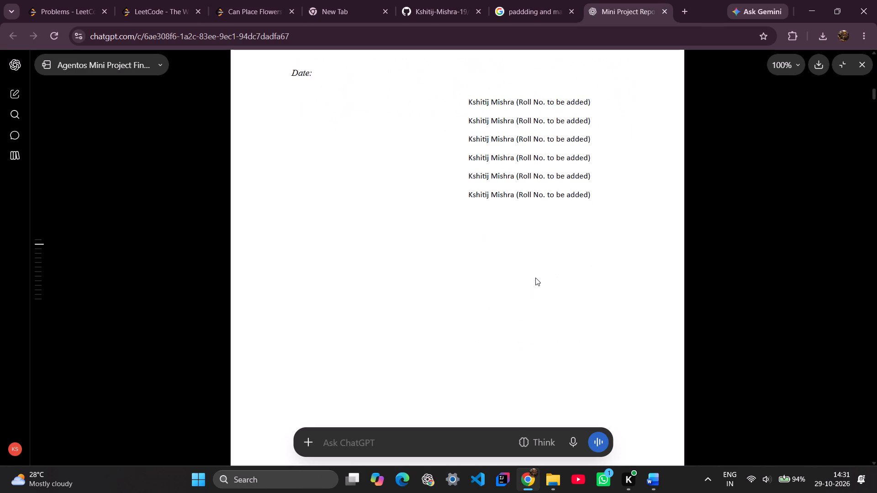
scroll(535, 278, down, 10)
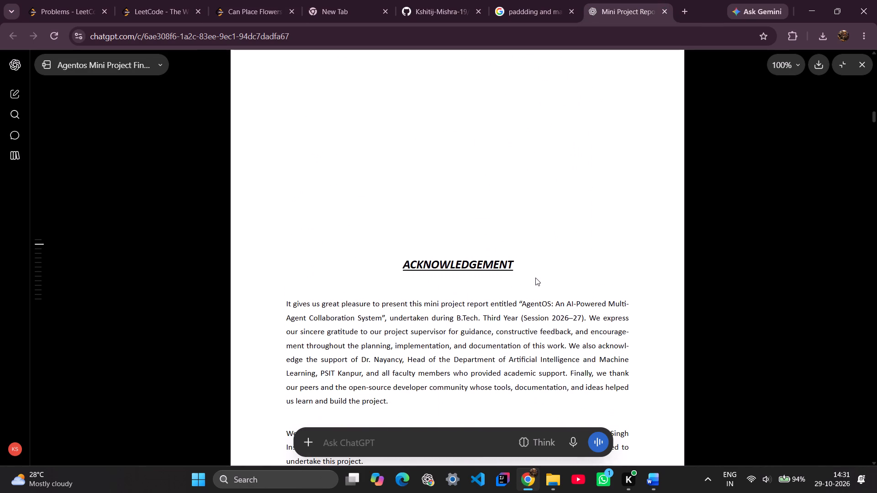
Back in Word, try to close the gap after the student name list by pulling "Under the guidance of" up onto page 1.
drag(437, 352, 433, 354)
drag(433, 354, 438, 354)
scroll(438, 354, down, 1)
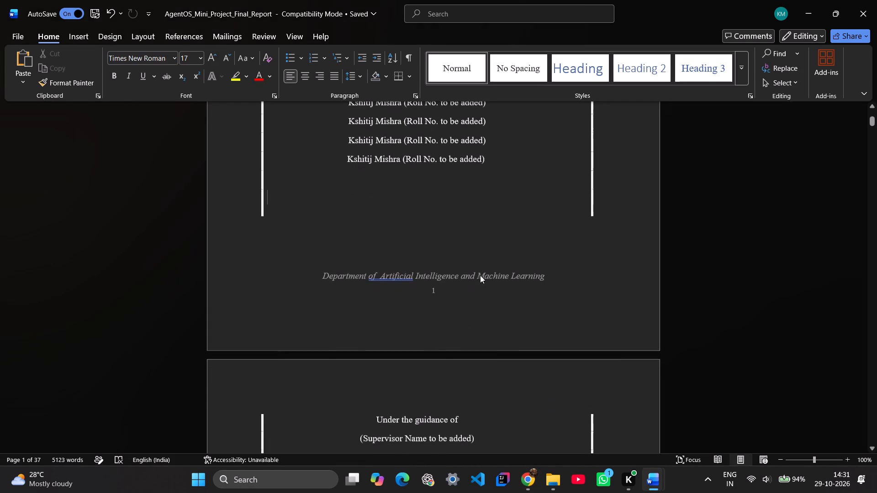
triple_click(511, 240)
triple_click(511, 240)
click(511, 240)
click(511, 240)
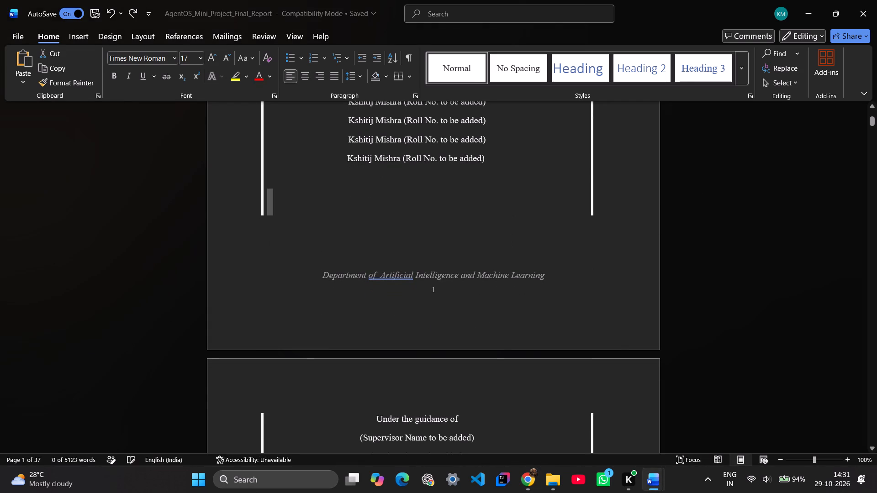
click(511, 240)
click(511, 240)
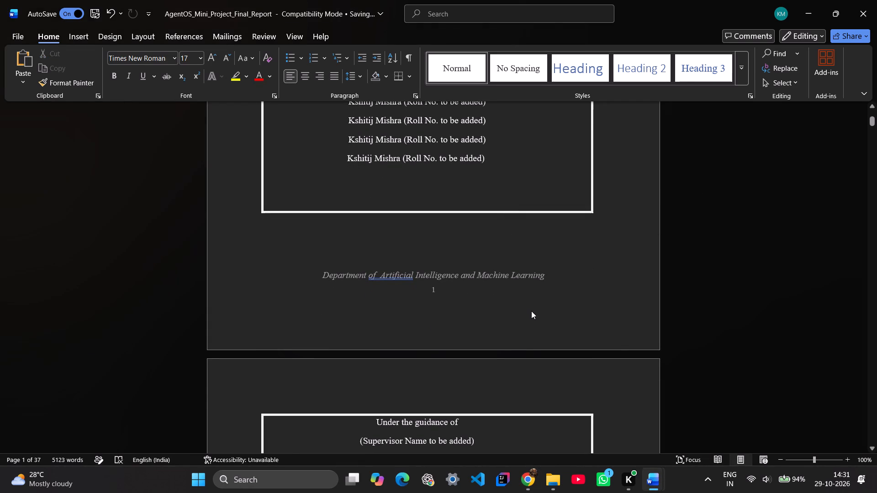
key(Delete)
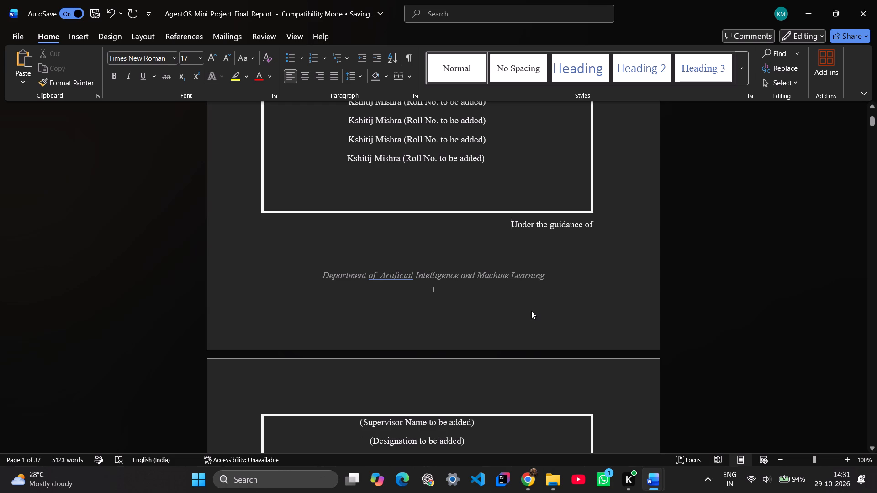
Undo all the layout edits made to the AgentOS report, back to its original title page.
key(ctrl+z)
key(ctrl+z)
key(ctrl+z)
key(ctrl+z)
key(ctrl+z)
key(ctrl+z)
key(ctrl+z)
key(ctrl+z)
key(ctrl+z)
key(ctrl+z)
key(ctrl+z)
key(ctrl+z)
key(ctrl+z)
key(ctrl+z)
key(ctrl+z)
key(ctrl+z)
key(ctrl+z)
key(ctrl+z)
key(ctrl+z)
key(ctrl+z)
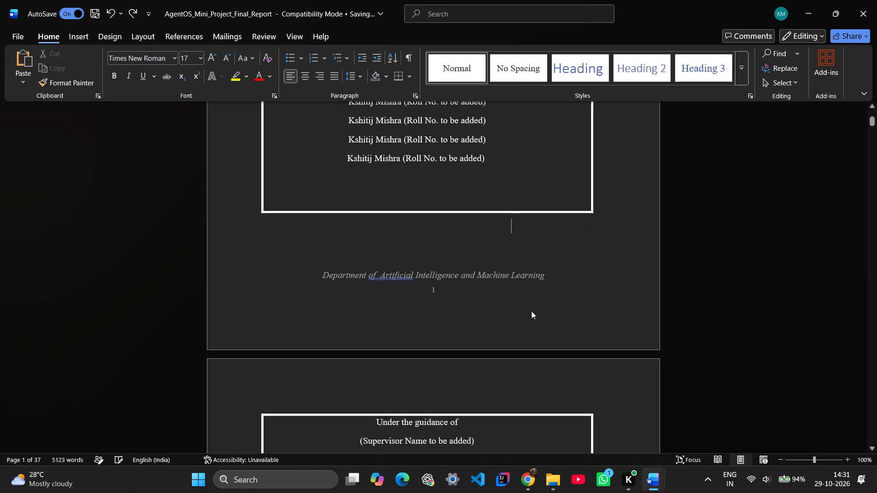
key(ctrl+z)
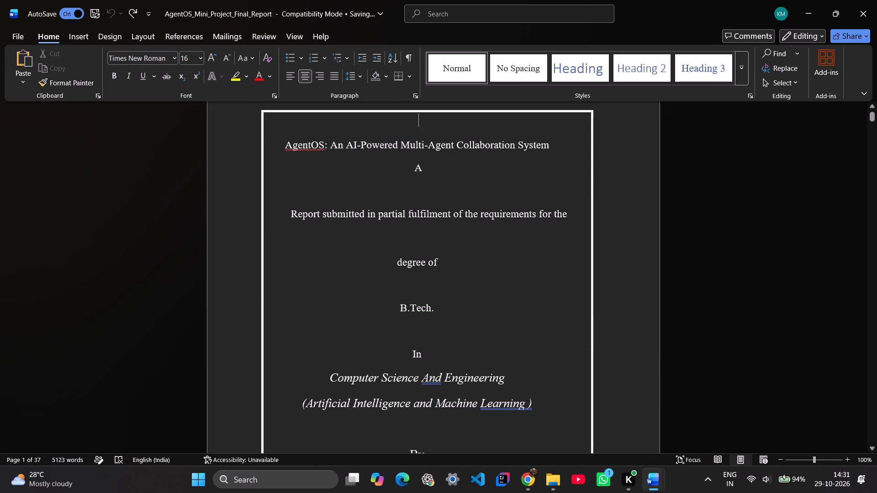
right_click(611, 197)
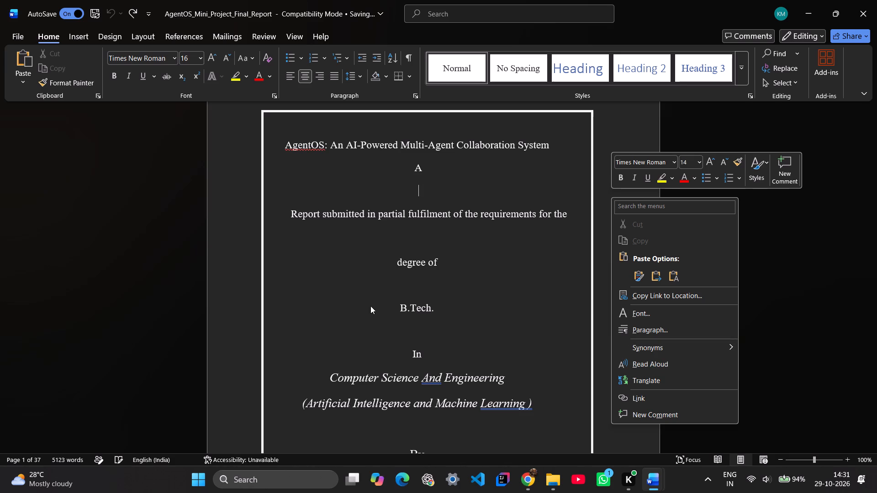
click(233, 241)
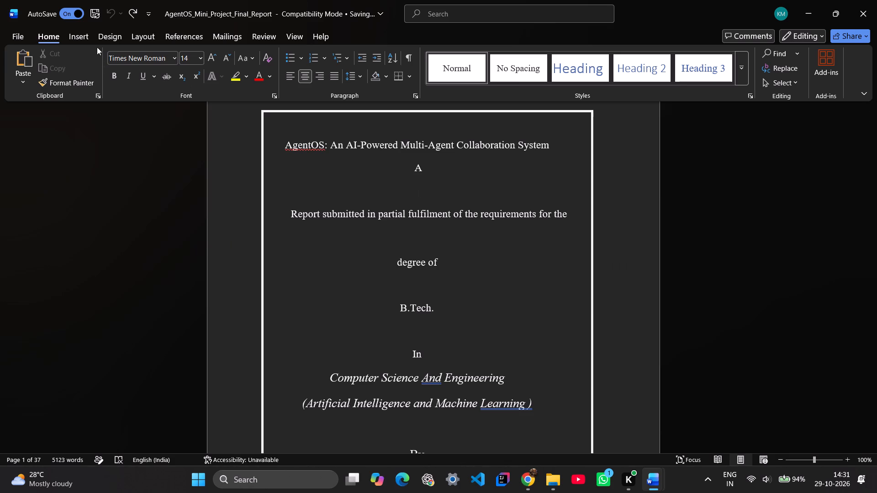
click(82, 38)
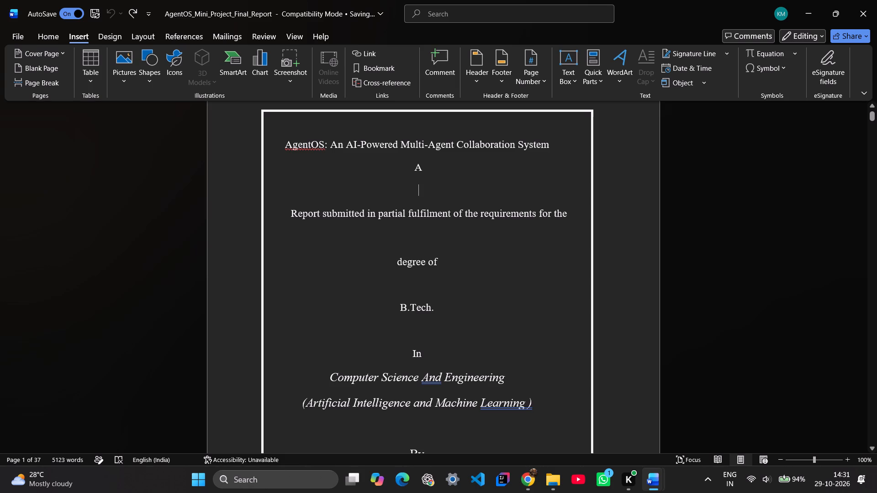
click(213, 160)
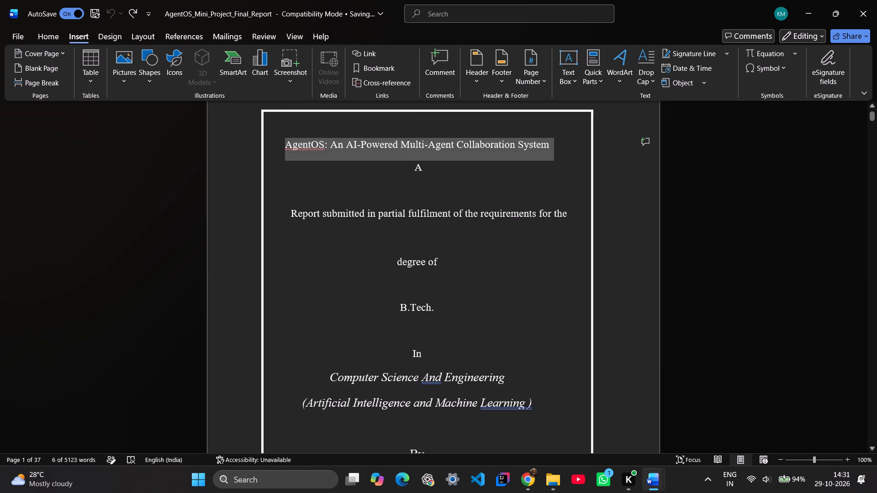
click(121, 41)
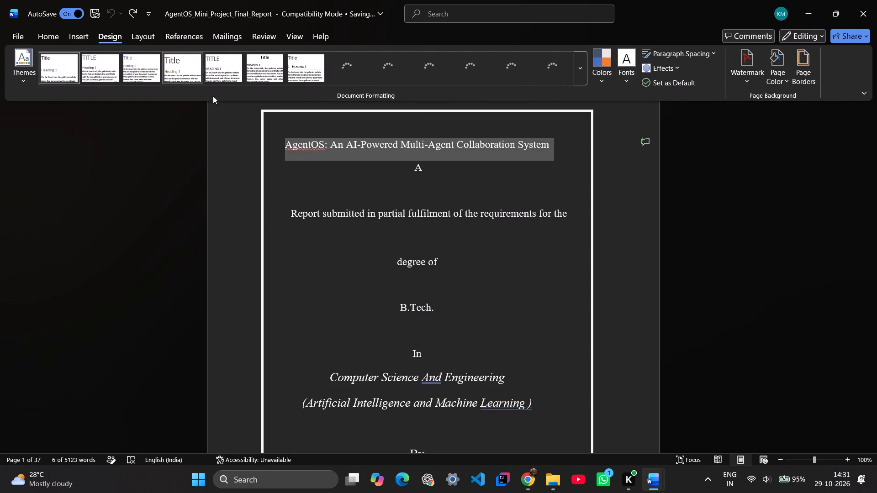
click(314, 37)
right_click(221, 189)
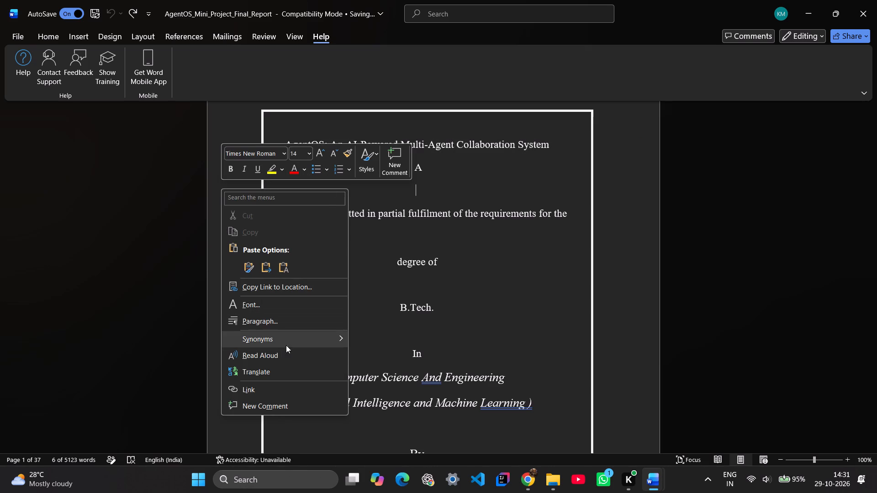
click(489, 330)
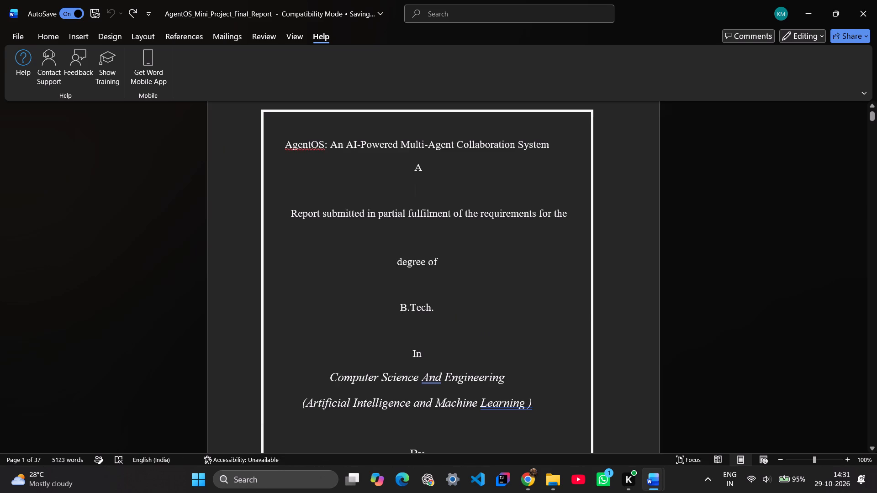
Select the title-page text from the project title through "By" and examine the layout from there to the Declaration page.
drag(284, 142, 450, 355)
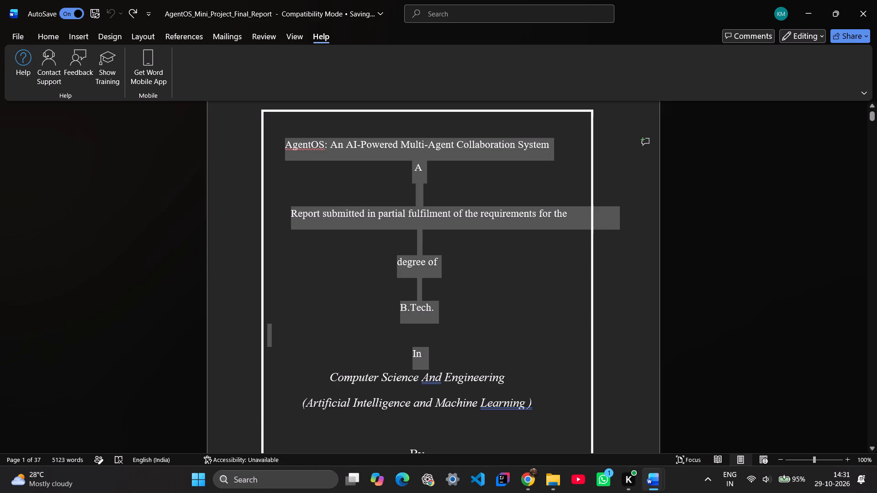
drag(450, 355, 501, 440)
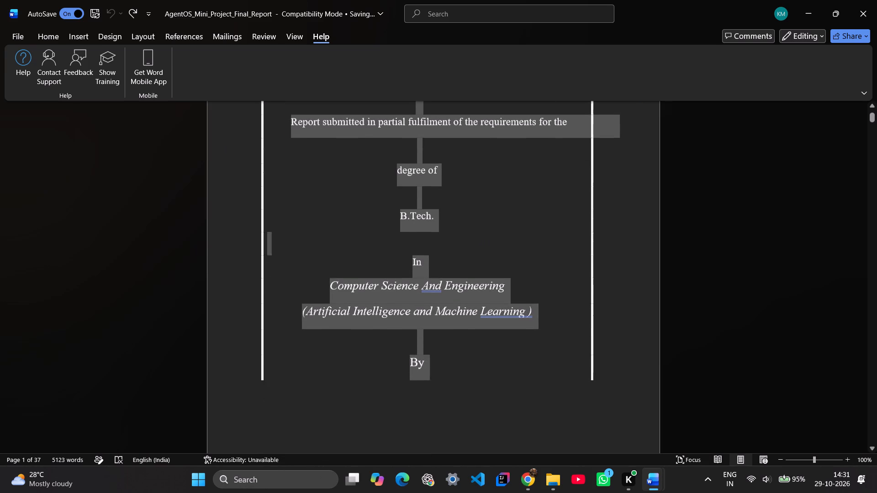
drag(501, 440, 519, 447)
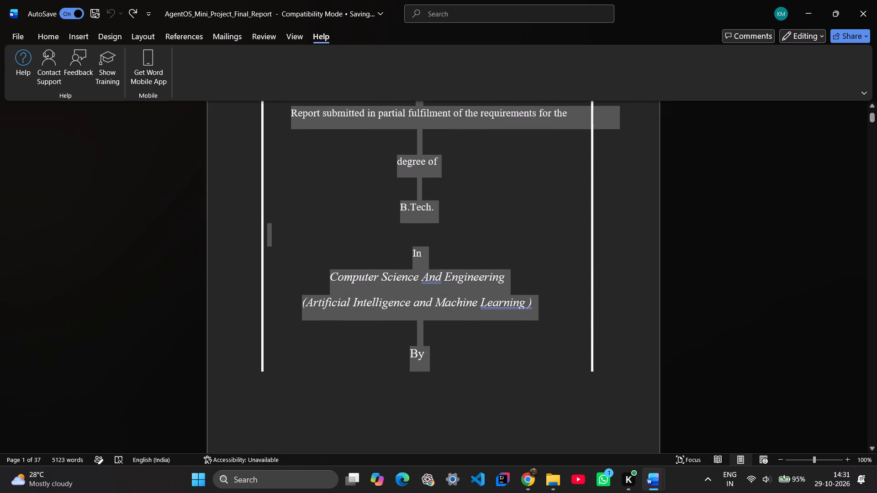
drag(519, 447, 526, 425)
scroll(526, 425, down, 4)
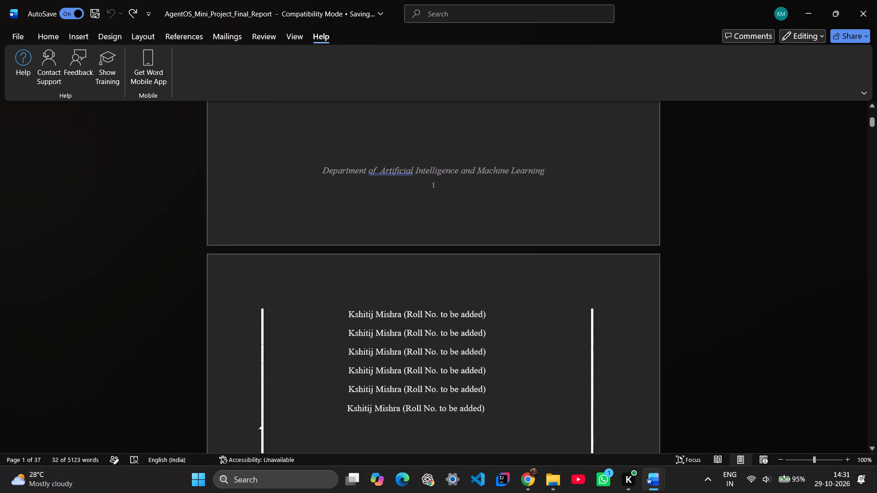
scroll(526, 425, down, 1)
scroll(526, 425, up, 1)
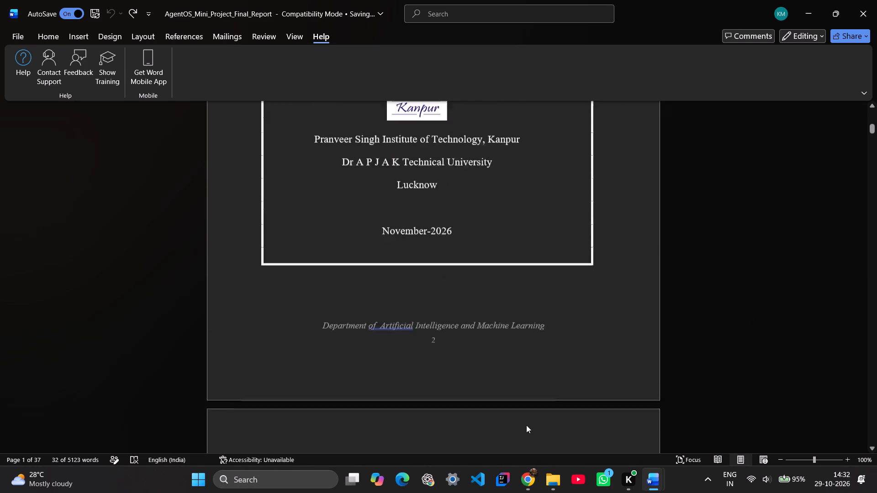
scroll(526, 425, up, 1)
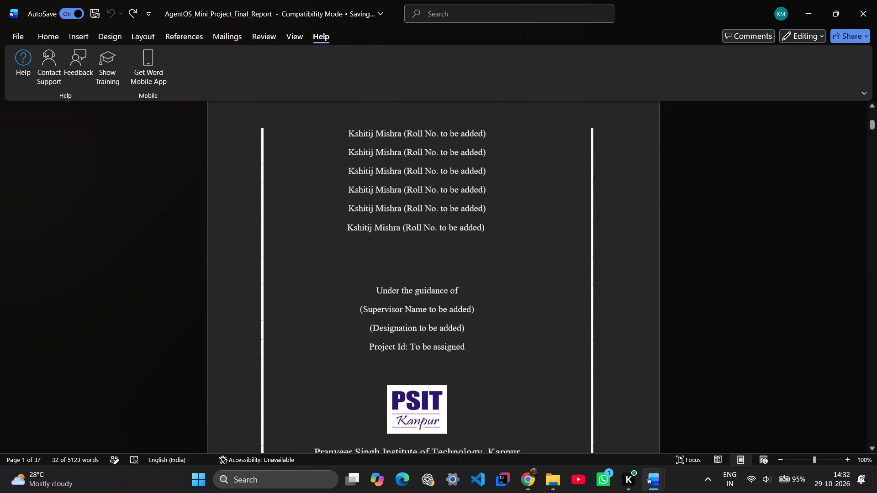
scroll(526, 425, up, 1)
scroll(526, 425, down, 2)
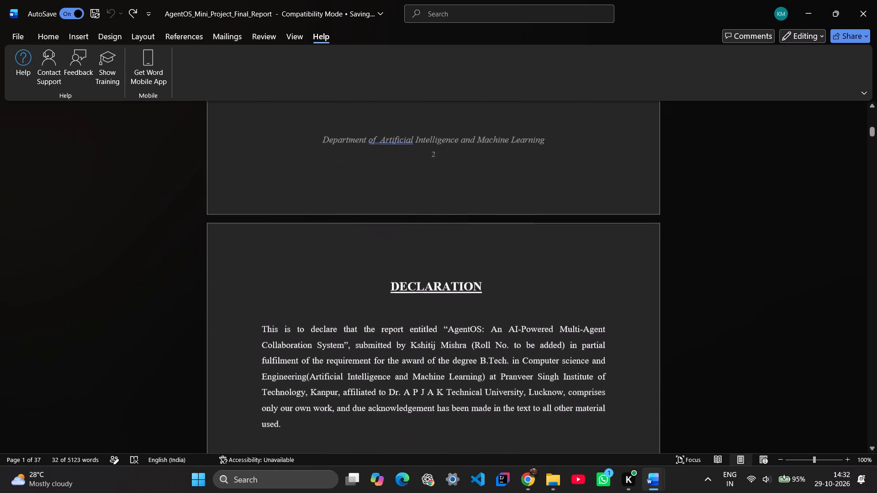
Delete the selected title-page text from the project title through "By" in the AgentOS report.
scroll(526, 425, up, 2)
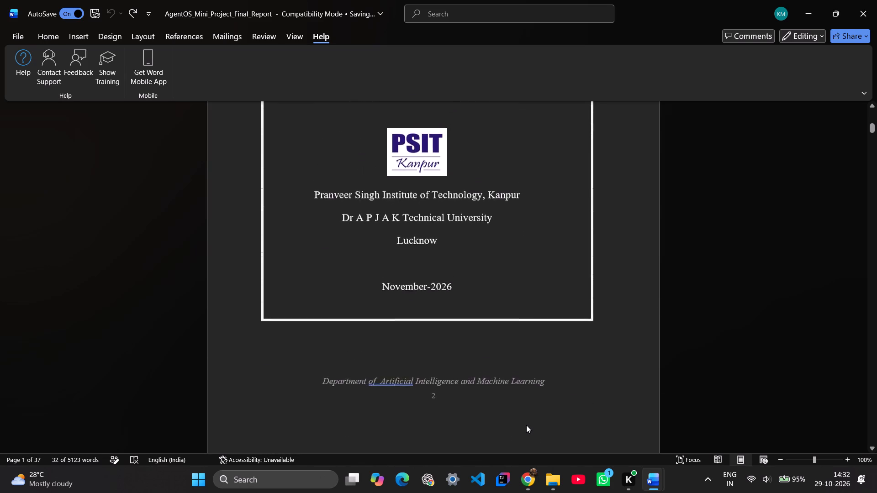
scroll(526, 425, up, 3)
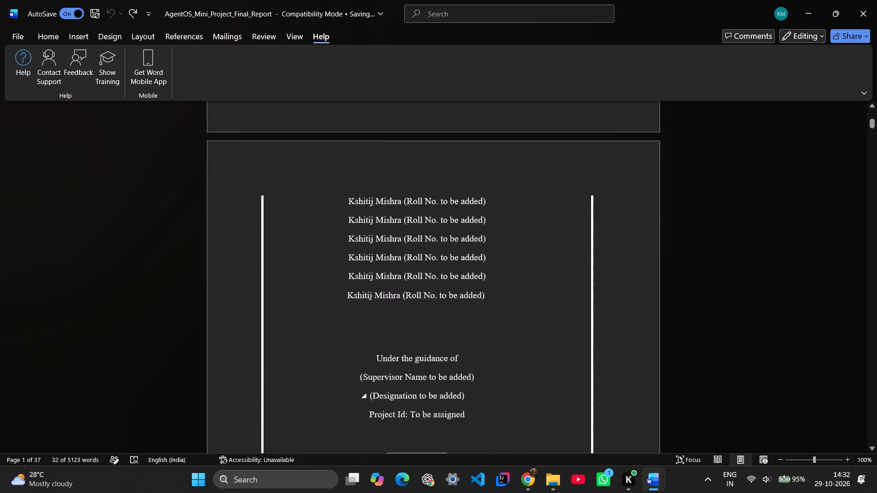
scroll(526, 425, up, 6)
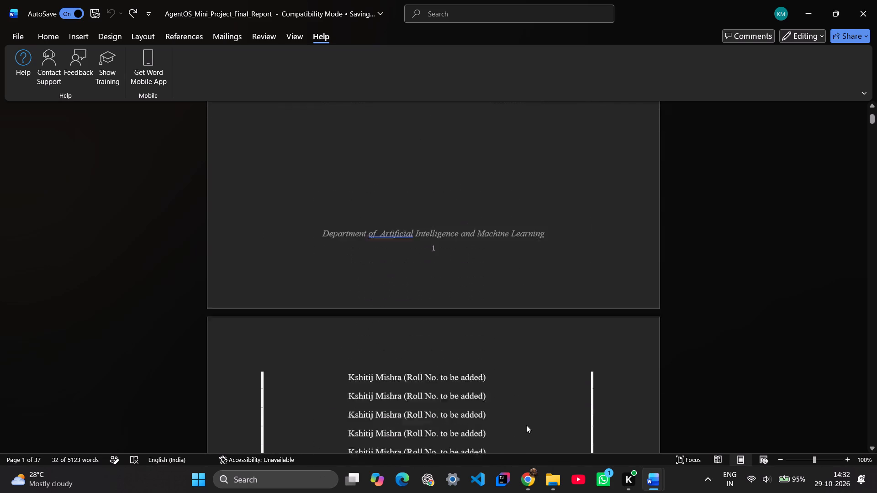
scroll(526, 425, up, 5)
key(BackSpace)
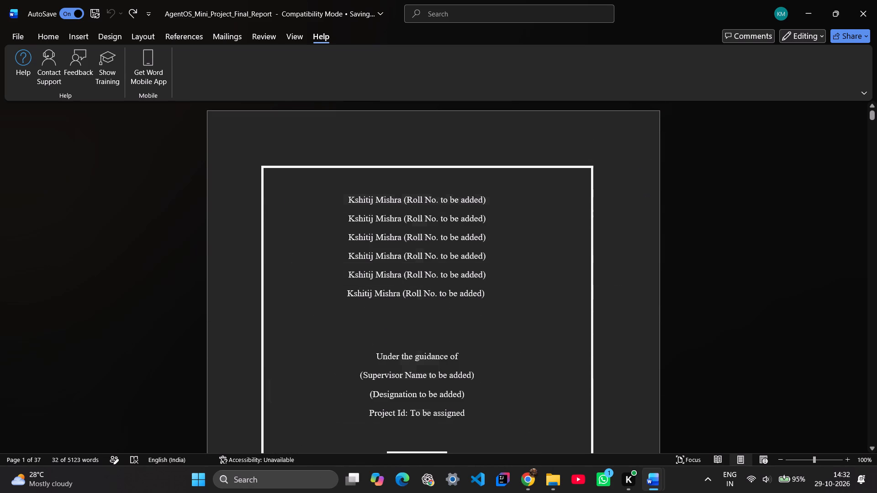
scroll(526, 425, down, 4)
scroll(526, 425, up, 2)
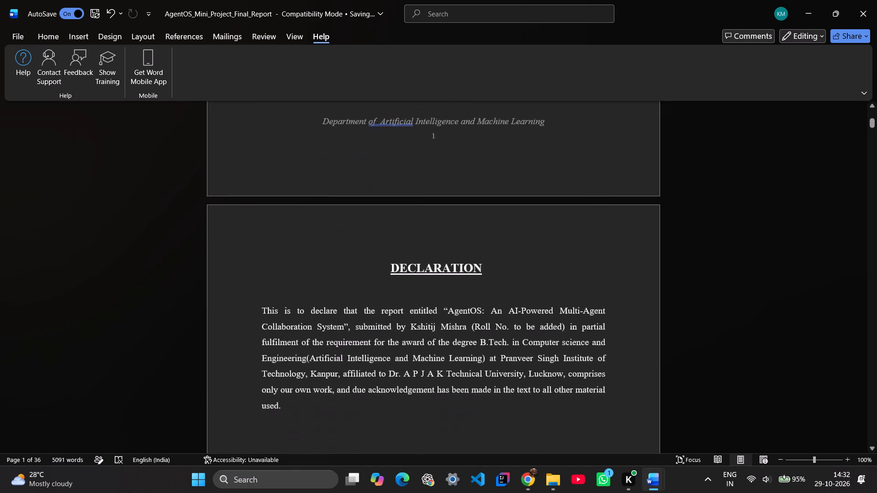
scroll(526, 425, up, 13)
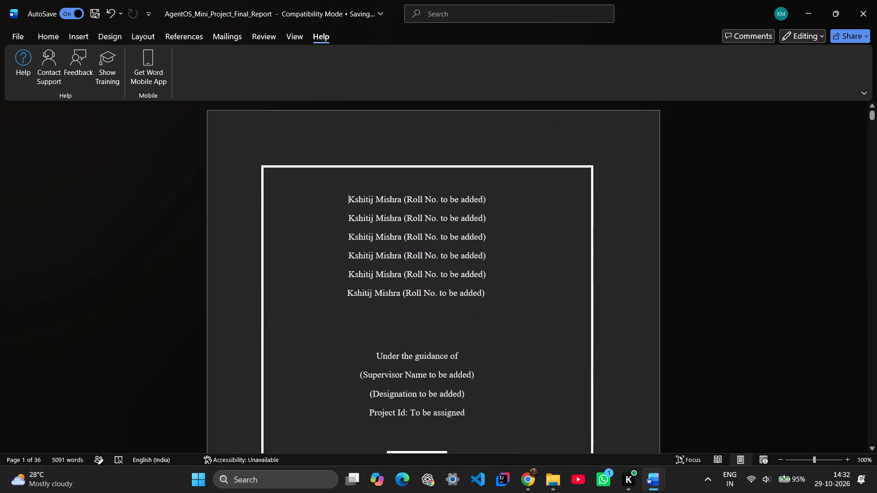
scroll(467, 382, down, 1)
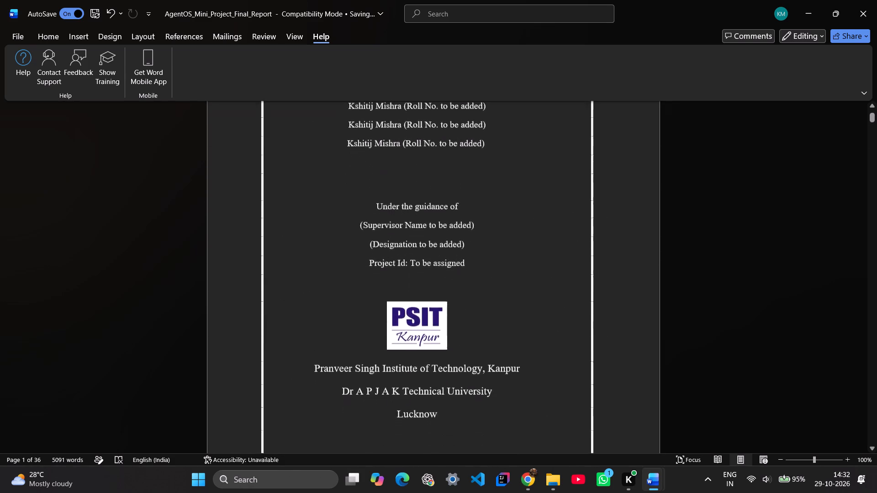
Delete the rest of the title-page content, from the student name list through the PSIT logo to "November-2026".
scroll(467, 382, down, 1)
drag(463, 400, 342, 158)
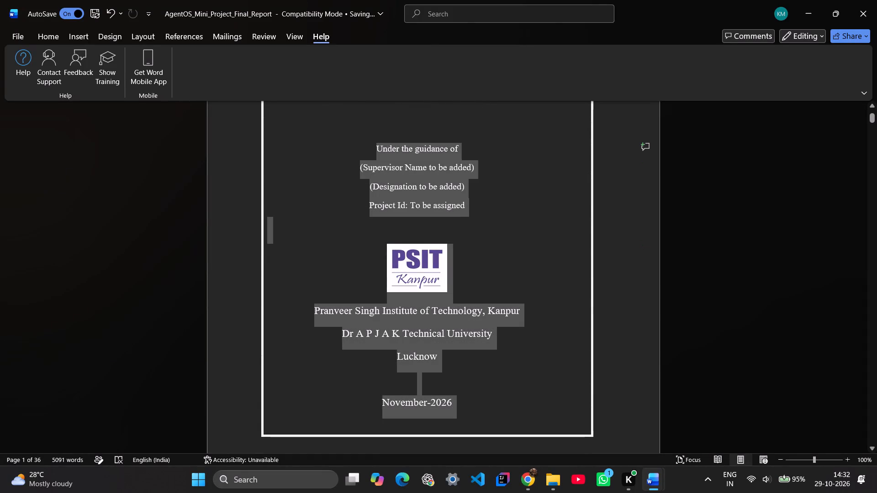
drag(342, 158, 331, 205)
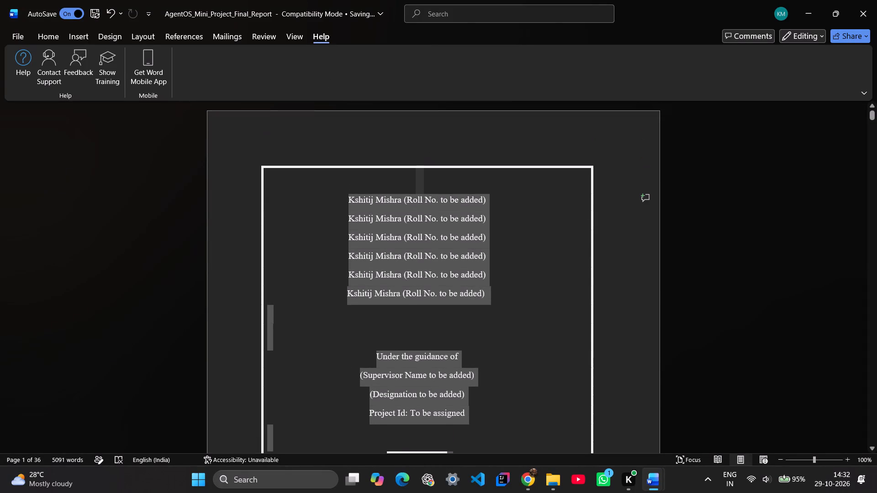
drag(331, 205, 335, 206)
key(BackSpace)
scroll(335, 206, down, 3)
scroll(335, 206, up, 5)
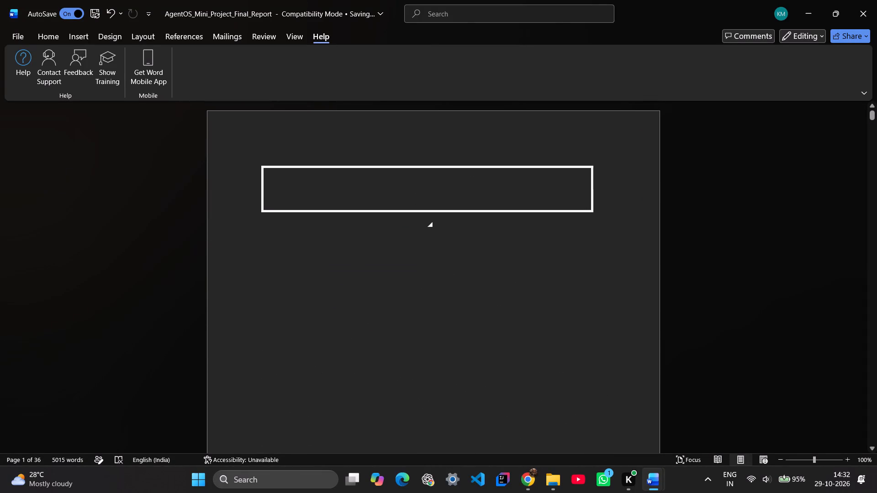
Remove the empty bordered frame left on the AgentOS report's first page.
drag(592, 220, 259, 163)
key(BackSpace)
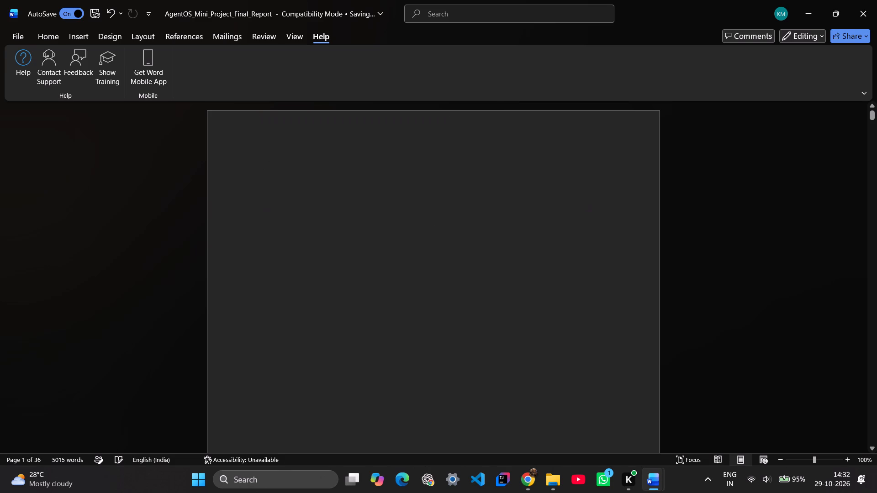
key(BackSpace)
key(BackSpace)
key(BackSpace)
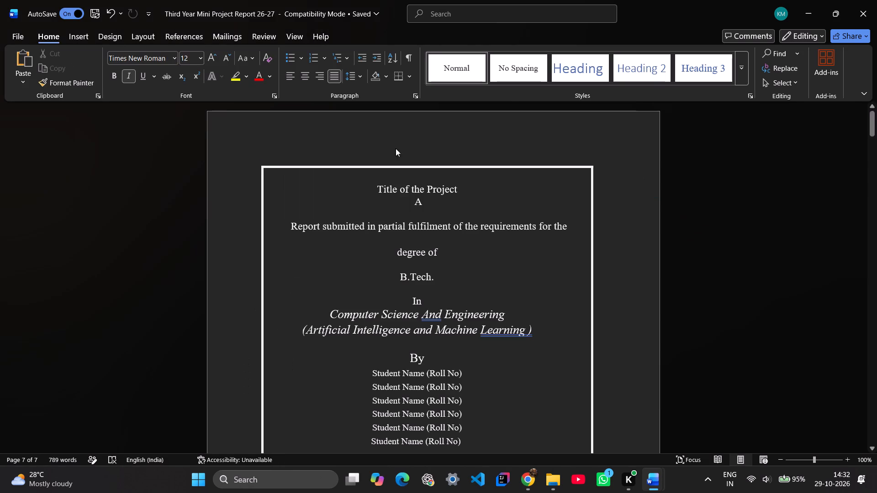
Switch to the Third Year Mini Project Report 26-27 template and examine its title page, Declaration and Certificate layout.
scroll(469, 246, down, 1)
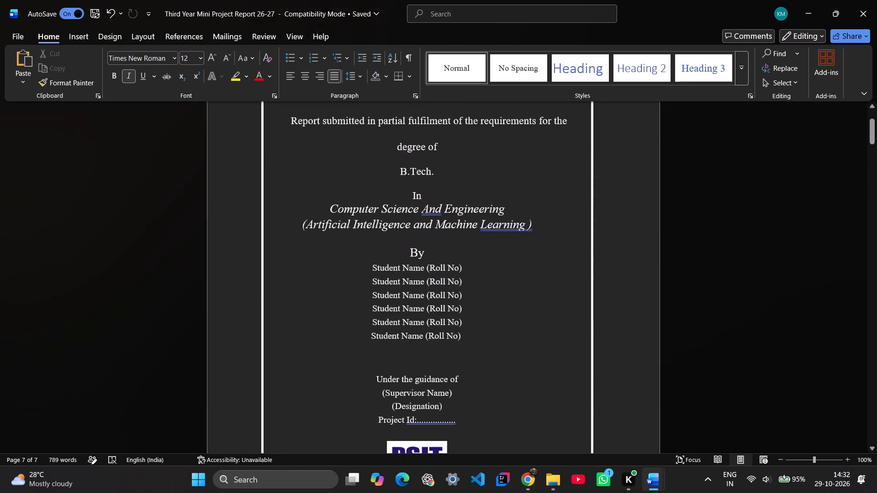
scroll(469, 246, down, 1)
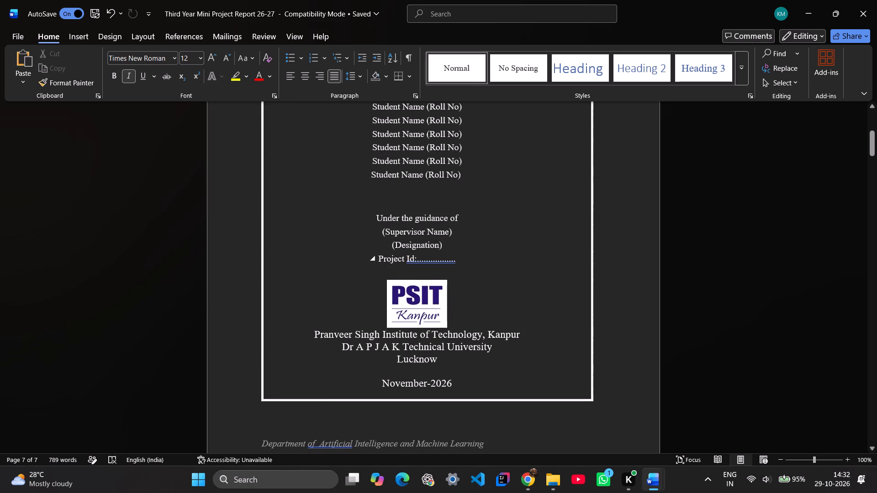
right_click(606, 372)
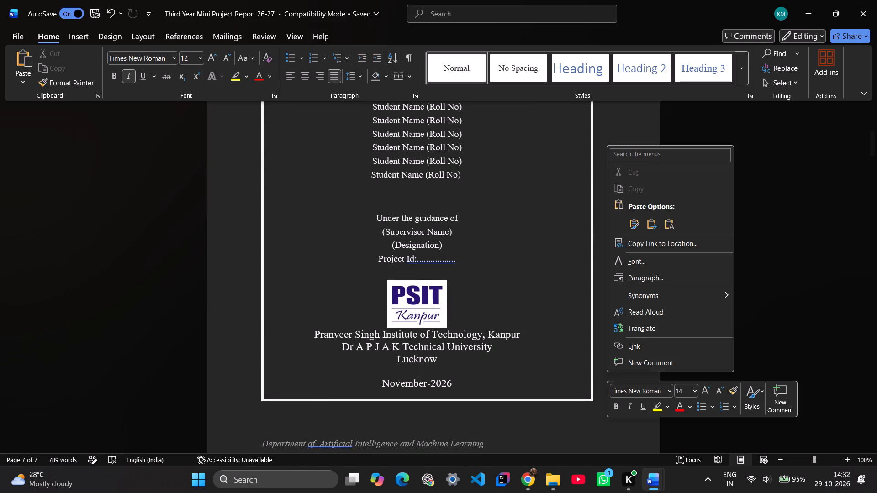
click(551, 346)
ctrl+scroll(551, 346, down, 4)
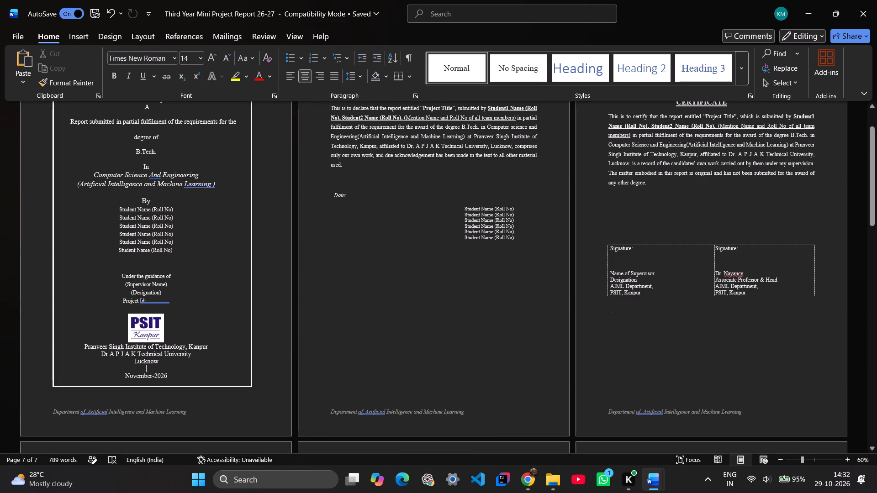
scroll(551, 346, up, 3)
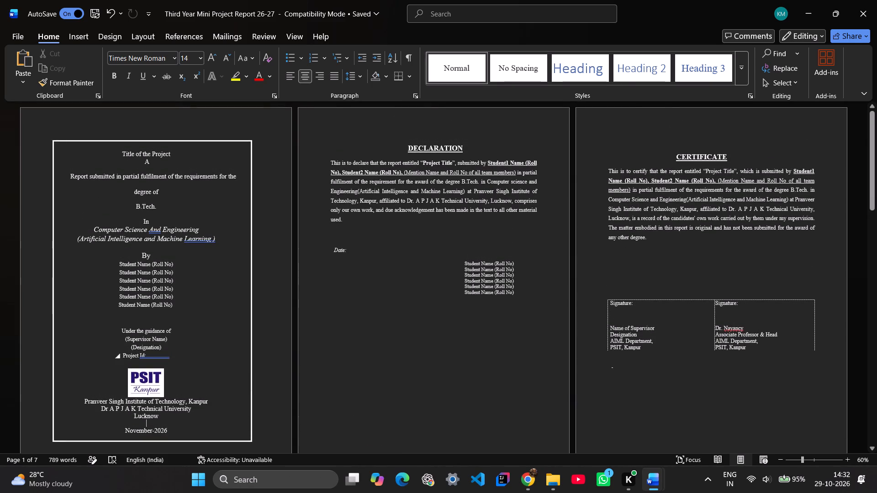
ctrl+scroll(248, 356, up, 4)
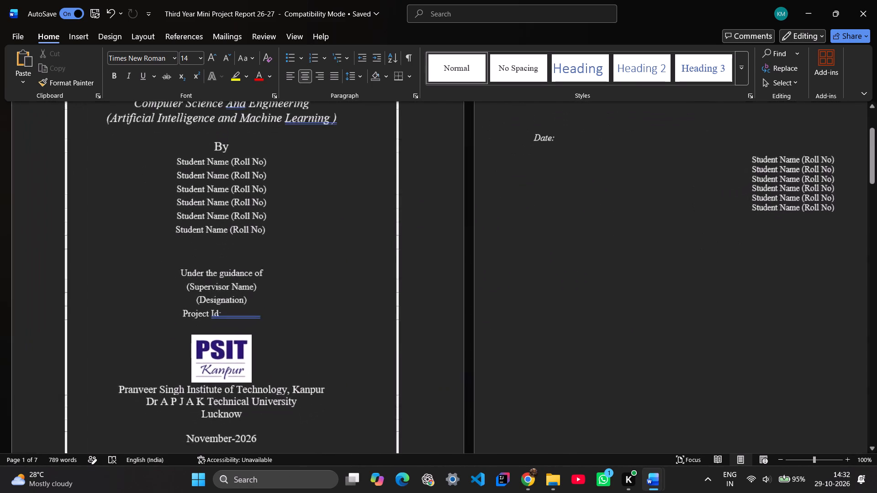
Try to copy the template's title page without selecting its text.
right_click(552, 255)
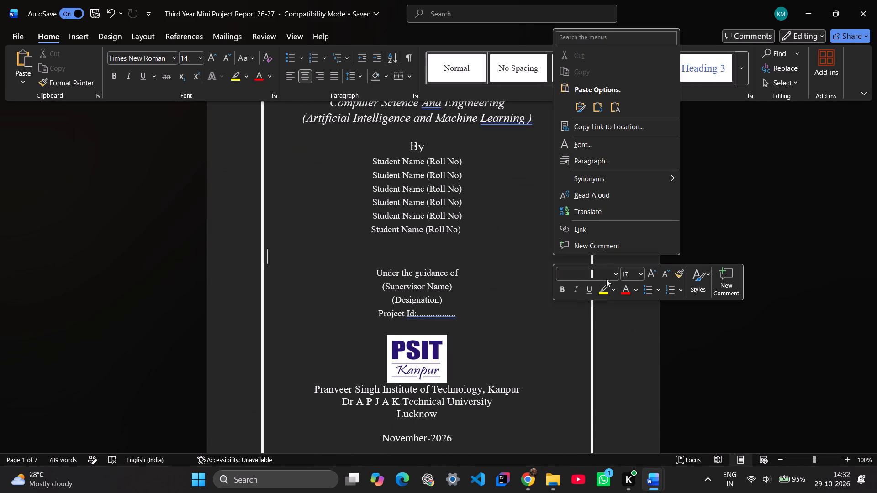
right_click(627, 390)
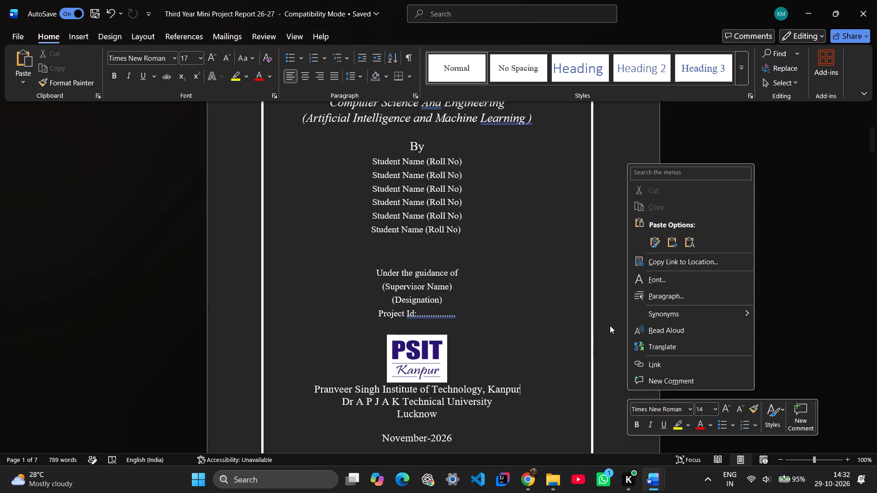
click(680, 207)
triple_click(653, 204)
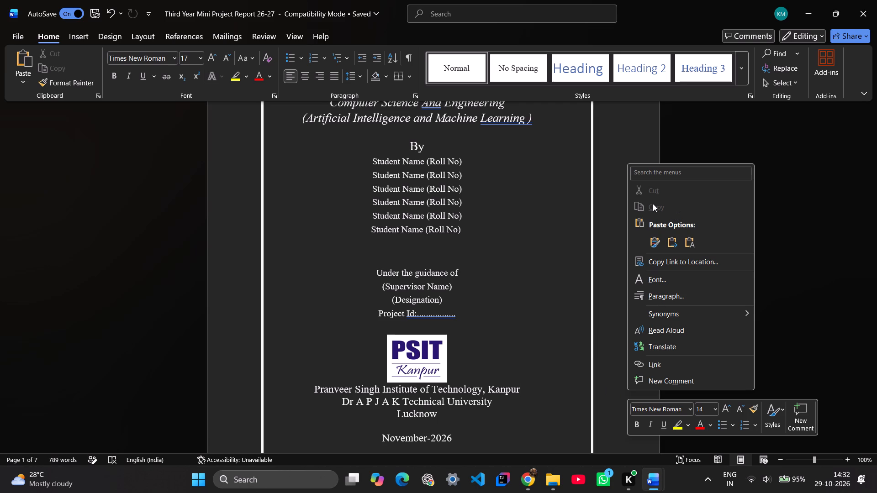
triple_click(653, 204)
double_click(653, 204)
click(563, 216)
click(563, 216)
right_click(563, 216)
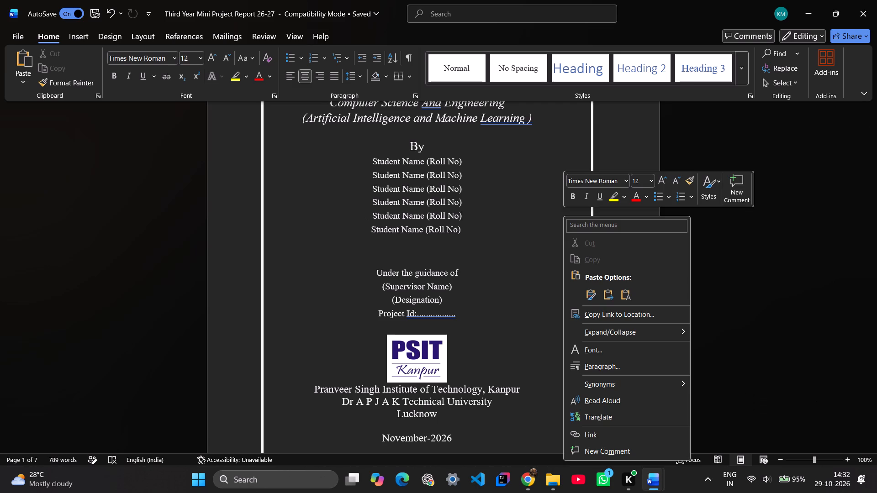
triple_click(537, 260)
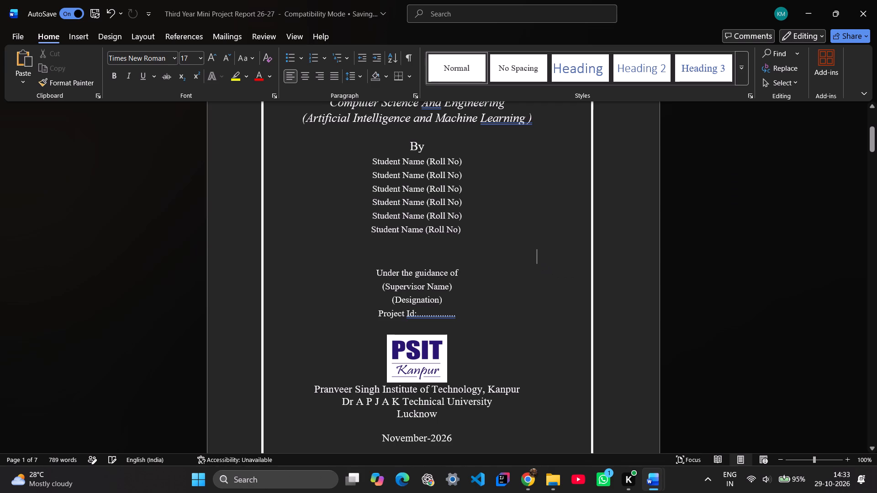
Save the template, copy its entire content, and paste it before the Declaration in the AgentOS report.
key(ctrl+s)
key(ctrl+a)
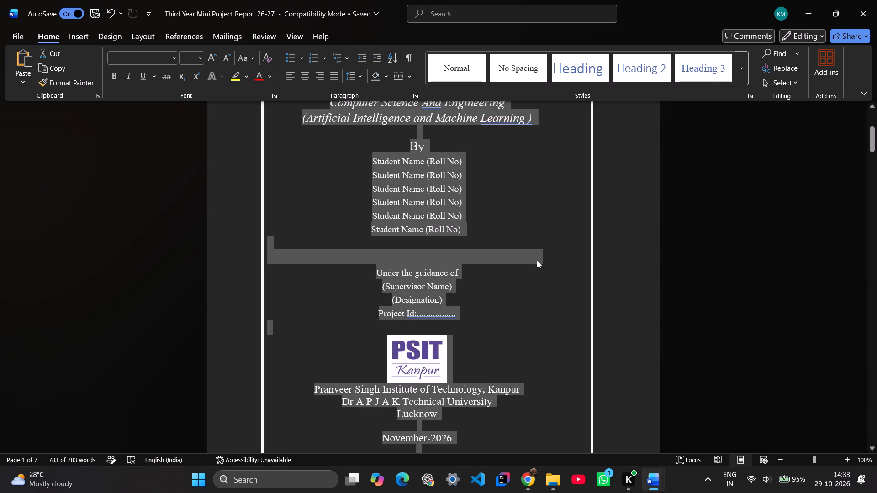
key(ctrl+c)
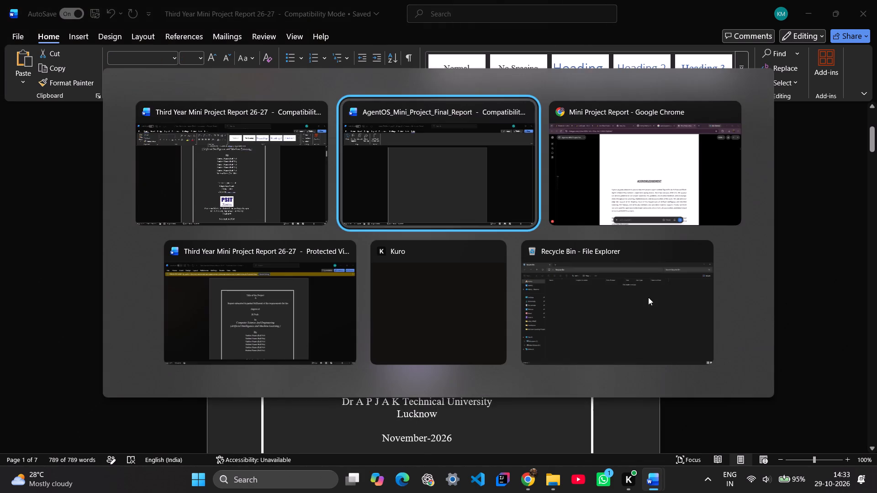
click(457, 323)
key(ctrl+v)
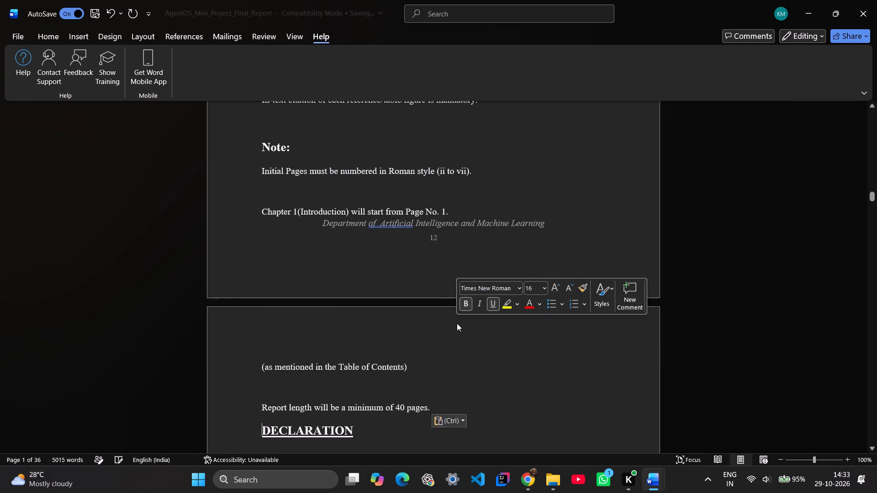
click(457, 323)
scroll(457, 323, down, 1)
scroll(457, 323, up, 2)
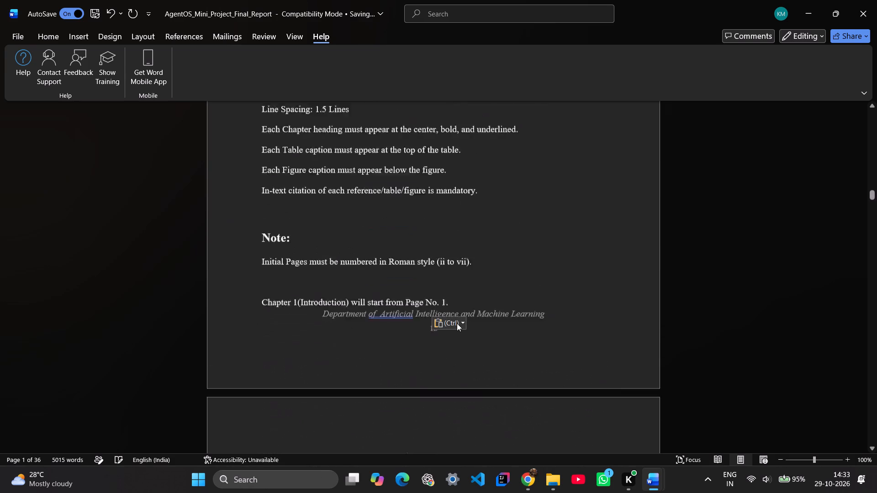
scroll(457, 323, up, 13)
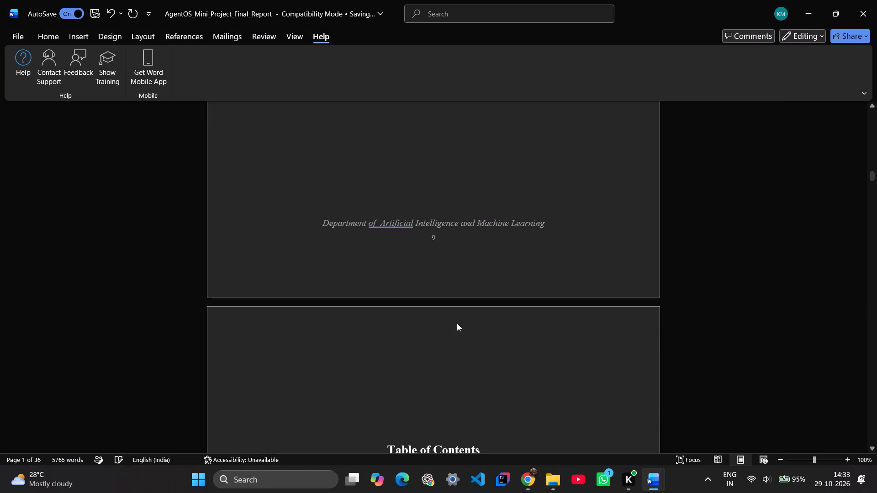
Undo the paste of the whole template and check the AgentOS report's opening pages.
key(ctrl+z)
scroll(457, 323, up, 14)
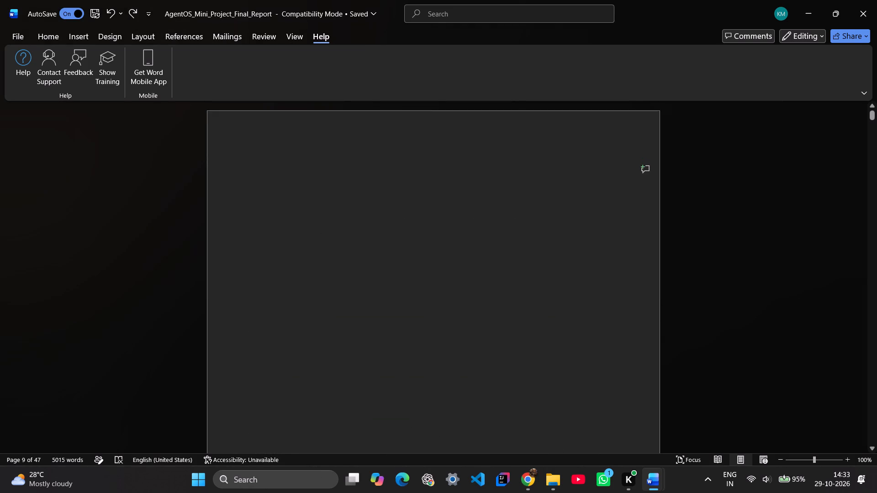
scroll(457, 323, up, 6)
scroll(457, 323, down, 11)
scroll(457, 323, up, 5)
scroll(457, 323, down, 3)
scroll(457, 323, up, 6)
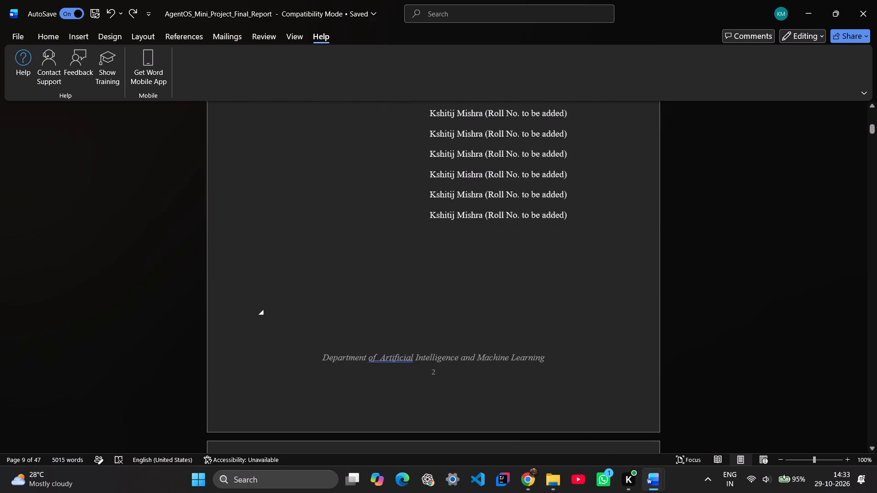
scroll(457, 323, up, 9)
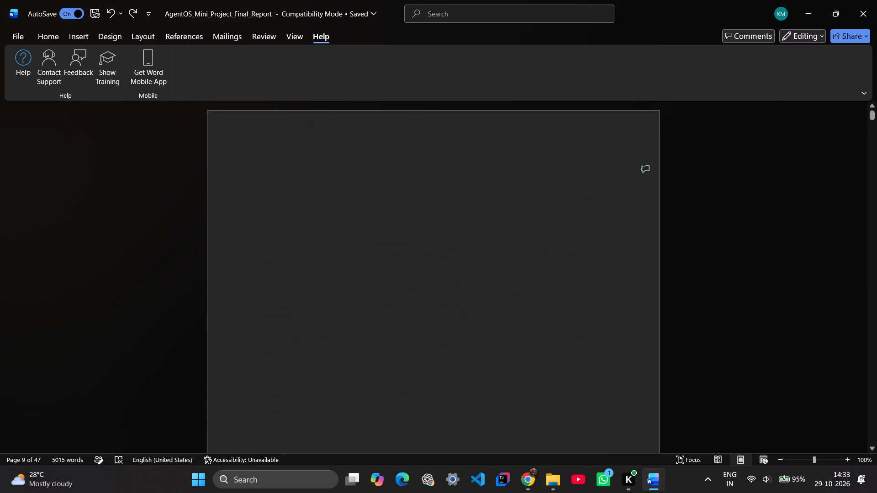
In the Third Year Mini Project Report 26-27 template, copy only the bordered title page, from "Title of the Project" through "November-2026".
scroll(457, 323, down, 3)
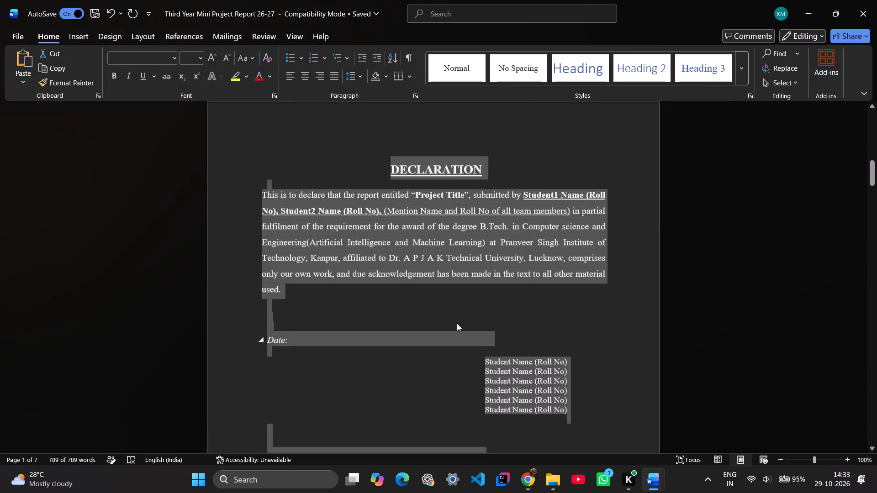
scroll(457, 323, down, 2)
scroll(457, 323, up, 9)
click(457, 323)
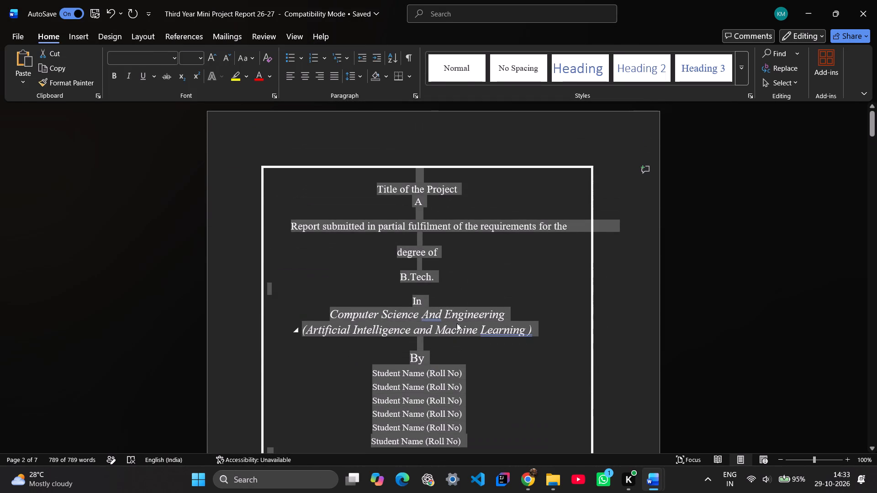
drag(378, 189, 407, 243)
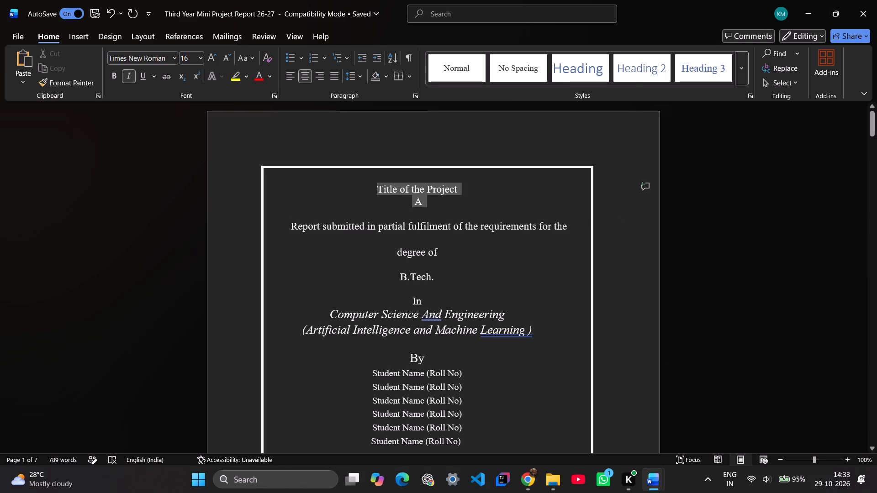
drag(407, 243, 454, 453)
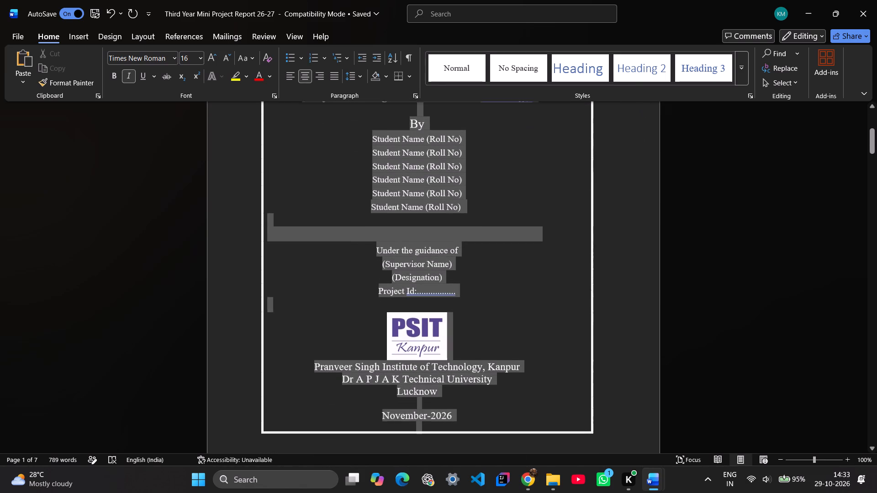
drag(454, 453, 491, 440)
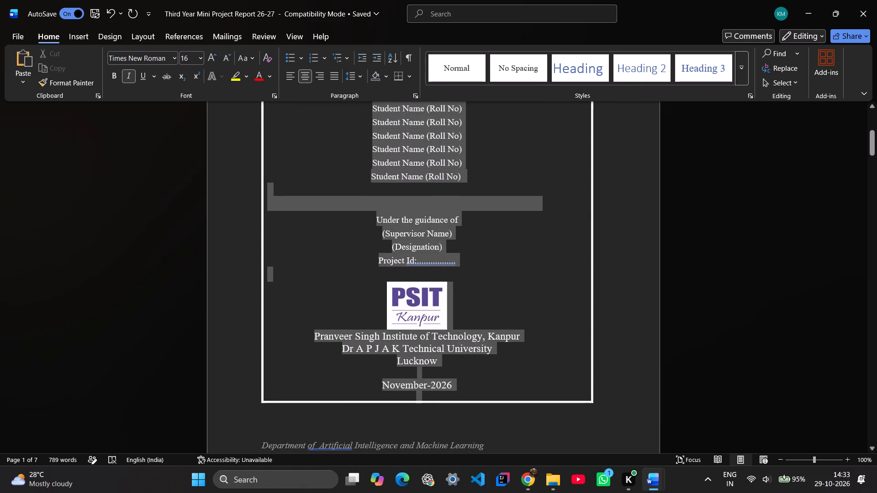
drag(491, 440, 491, 393)
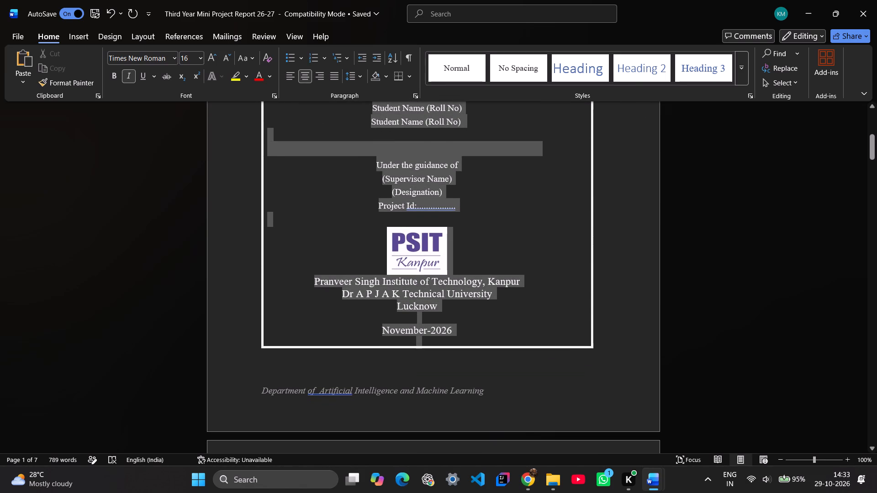
drag(491, 393, 489, 393)
drag(489, 393, 458, 474)
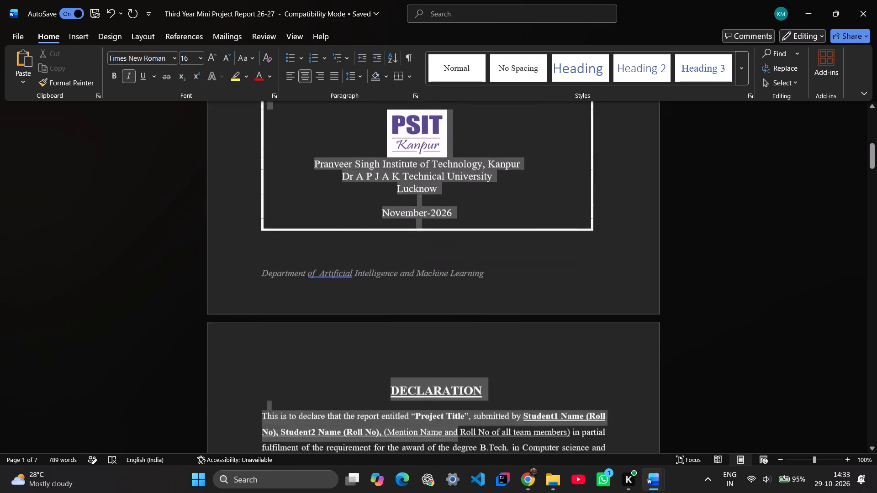
drag(458, 474, 442, 119)
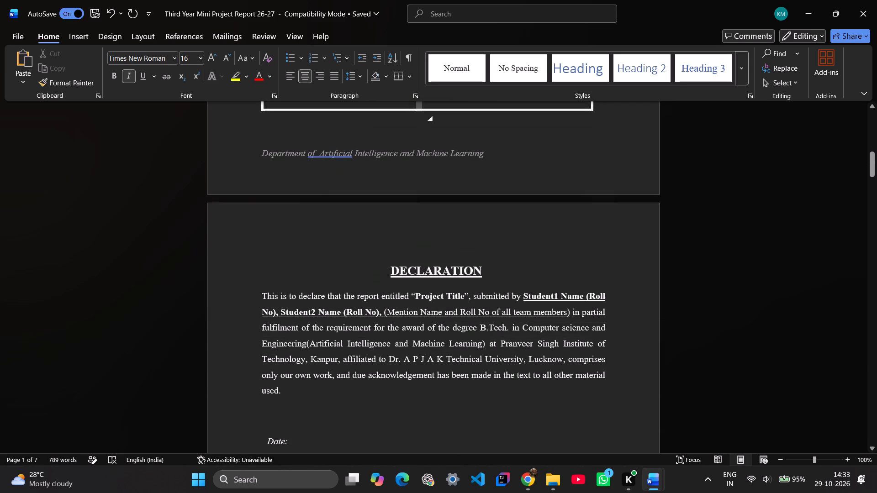
drag(442, 119, 429, 109)
key(ctrl+c)
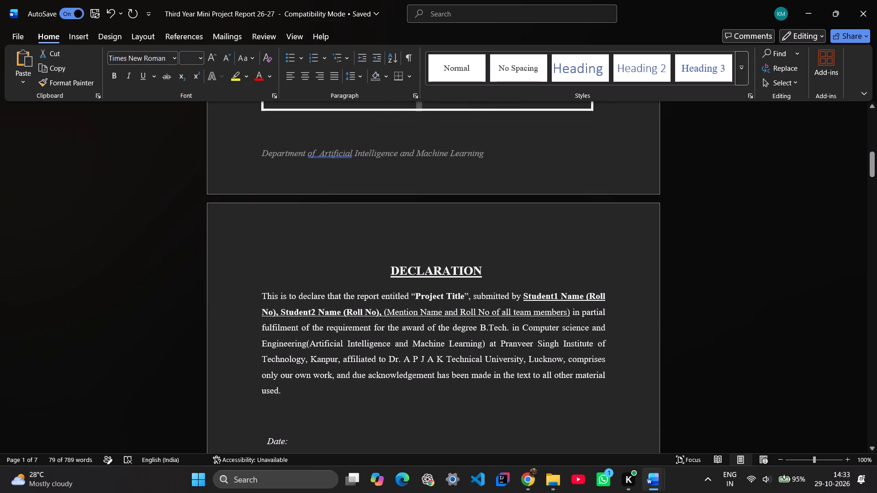
Paste the copied title page before the Declaration in the AgentOS report and compare its layout with the template.
click(428, 190)
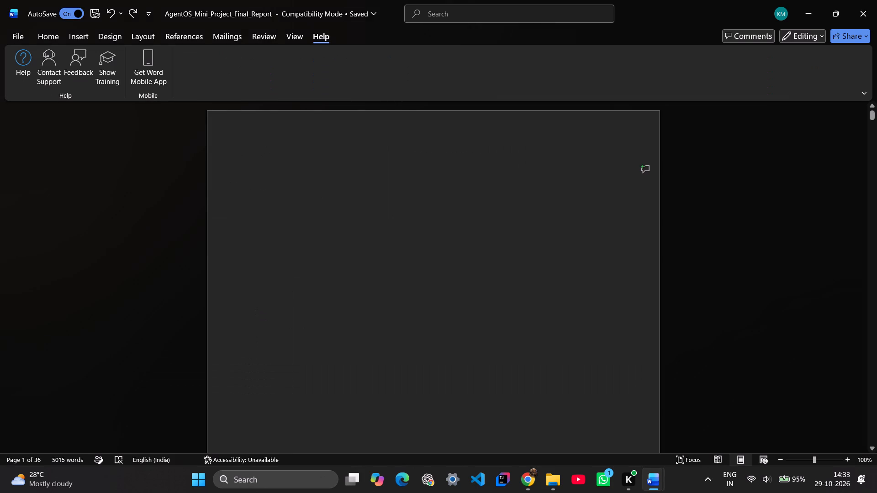
key(ctrl+v)
scroll(428, 190, right, 1)
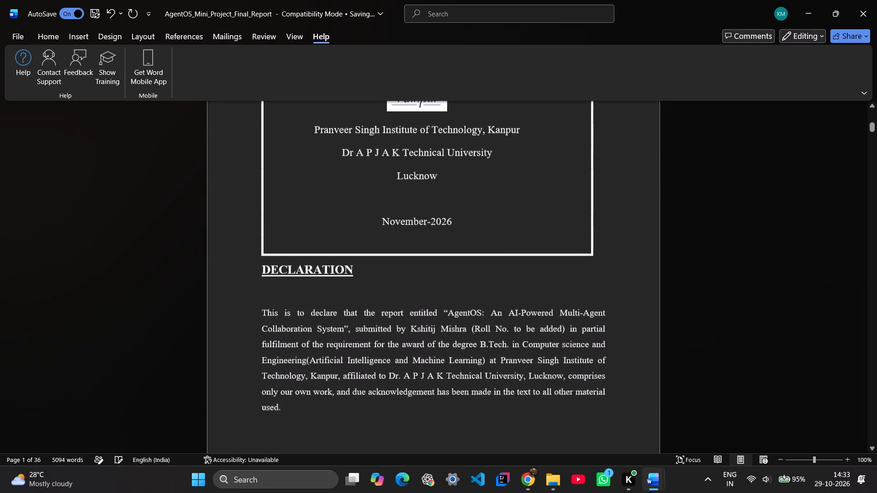
scroll(428, 190, up, 5)
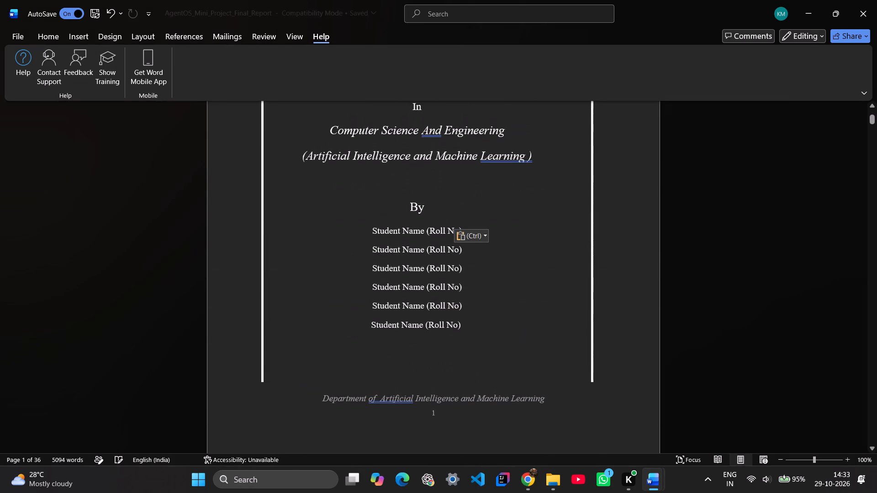
scroll(428, 190, up, 5)
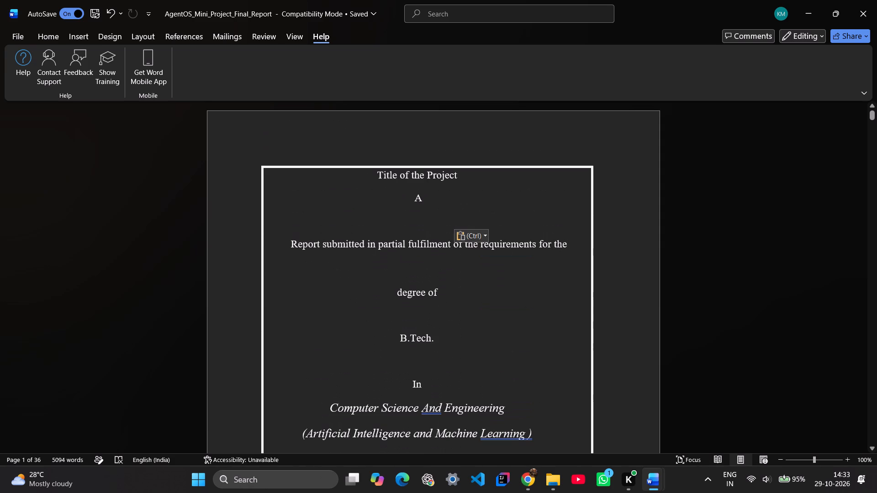
scroll(428, 190, up, 1)
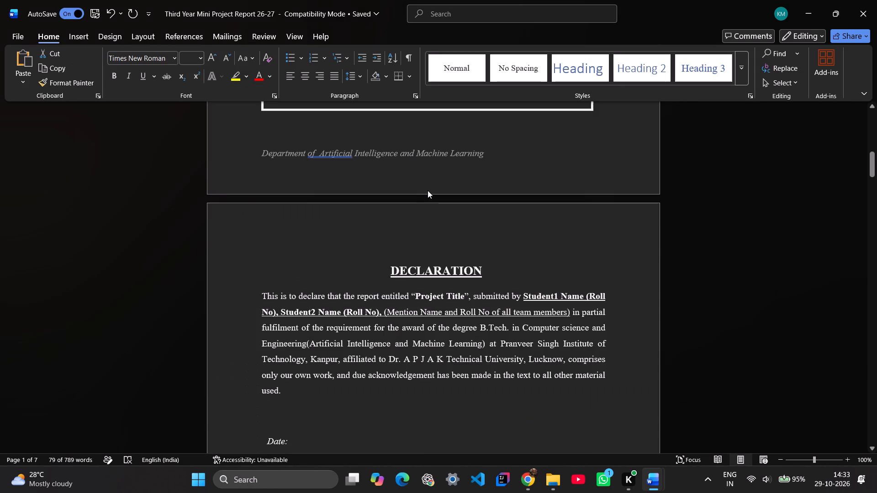
scroll(428, 190, up, 7)
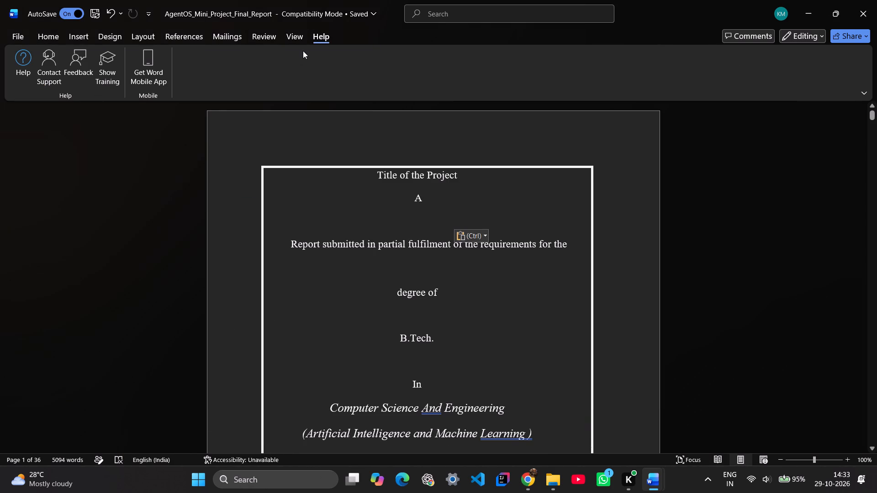
Remove the blank line between "A" and "Report submitted in partial fulfilment" on the pasted title page.
click(420, 220)
key(BackSpace)
key(BackSpace)
key(BackSpace)
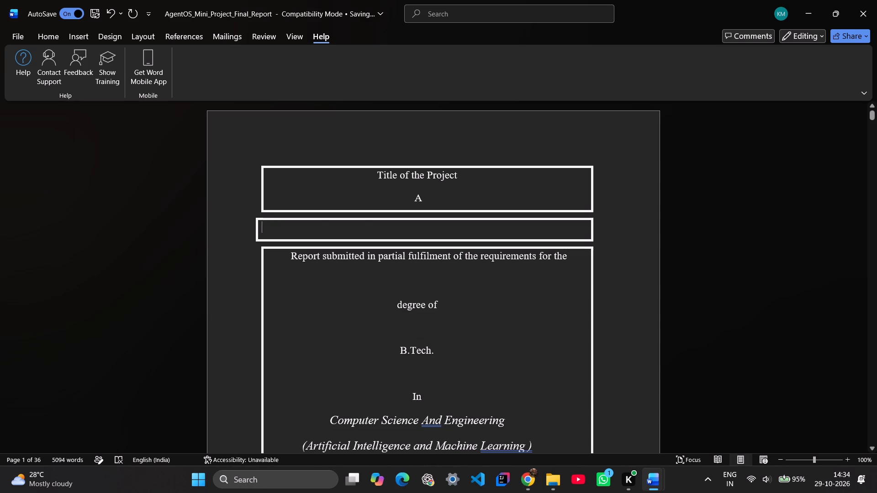
key(Delete)
Remove the blank lines separating "Report submitted in partial fulfilment", "degree of", "B.Tech." and "In" on the title page.
scroll(591, 275, down, 1)
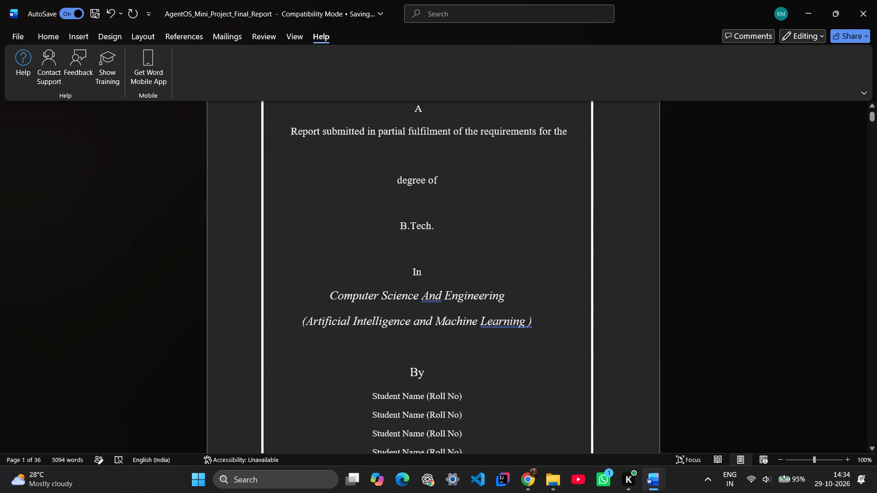
click(454, 250)
key(BackSpace)
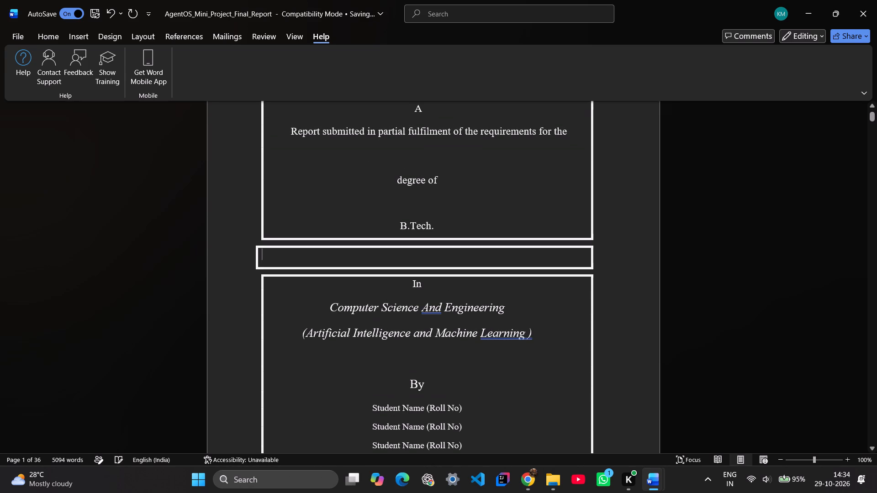
key(BackSpace)
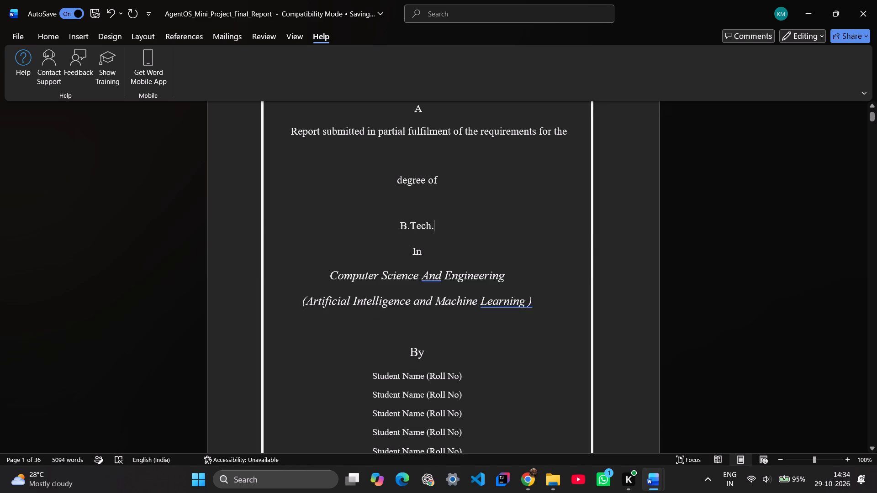
click(426, 206)
key(BackSpace)
key(BackSpace)
key(BackSpace)
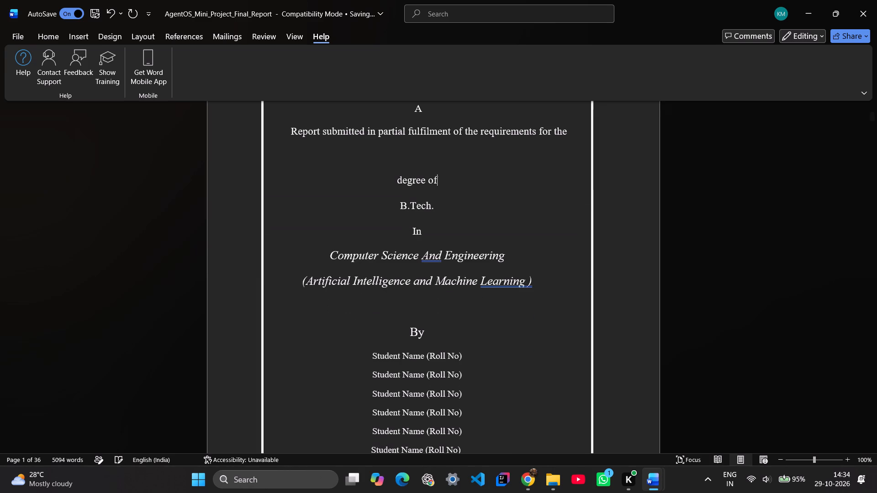
scroll(420, 199, up, 2)
click(409, 240)
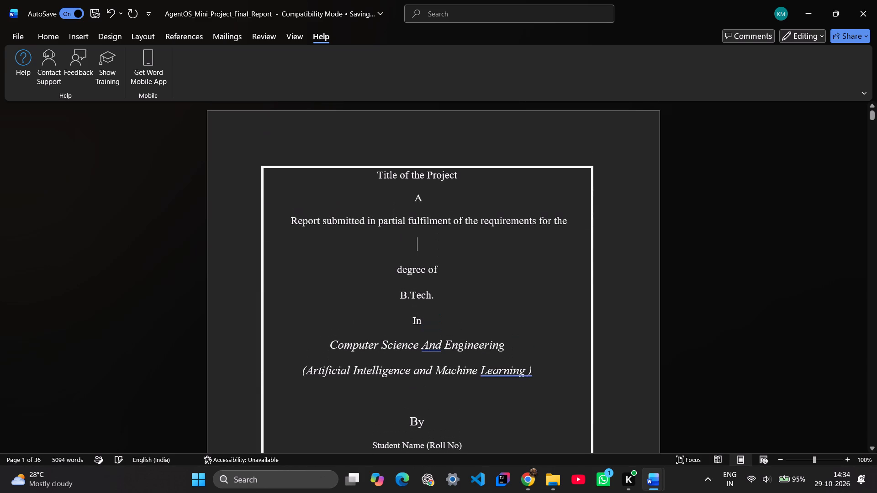
key(BackSpace)
key(BackSpace)
key(BackSpace)
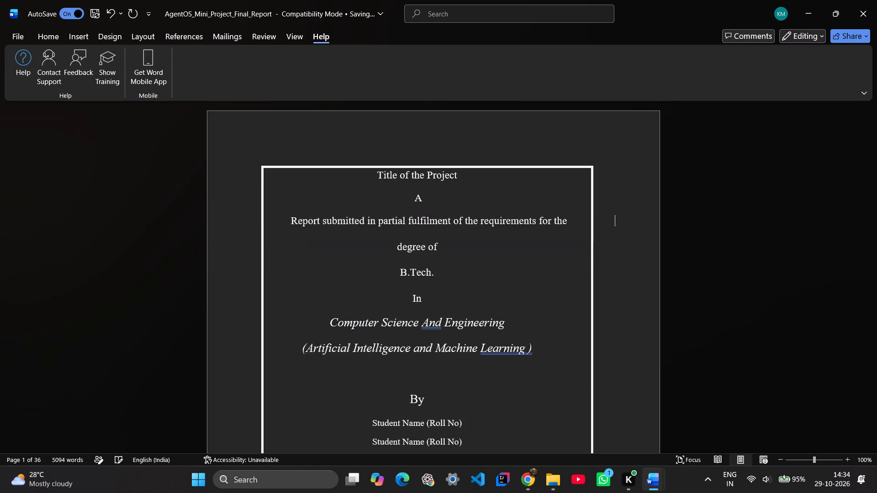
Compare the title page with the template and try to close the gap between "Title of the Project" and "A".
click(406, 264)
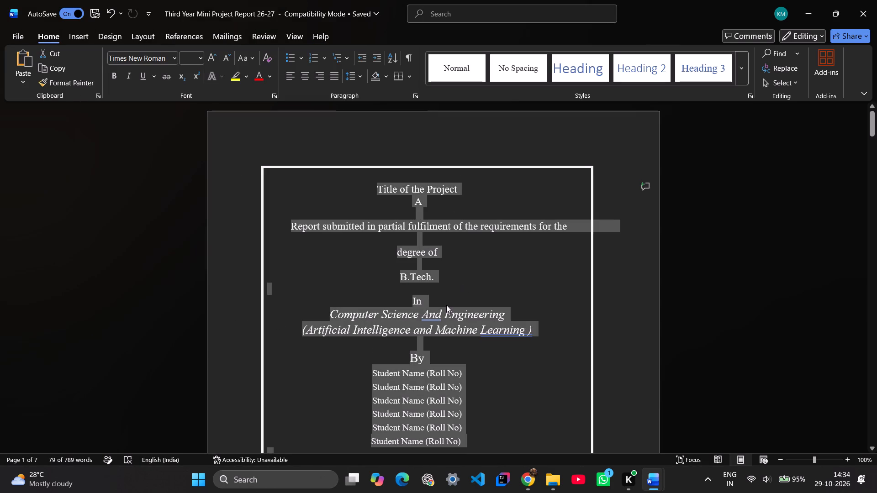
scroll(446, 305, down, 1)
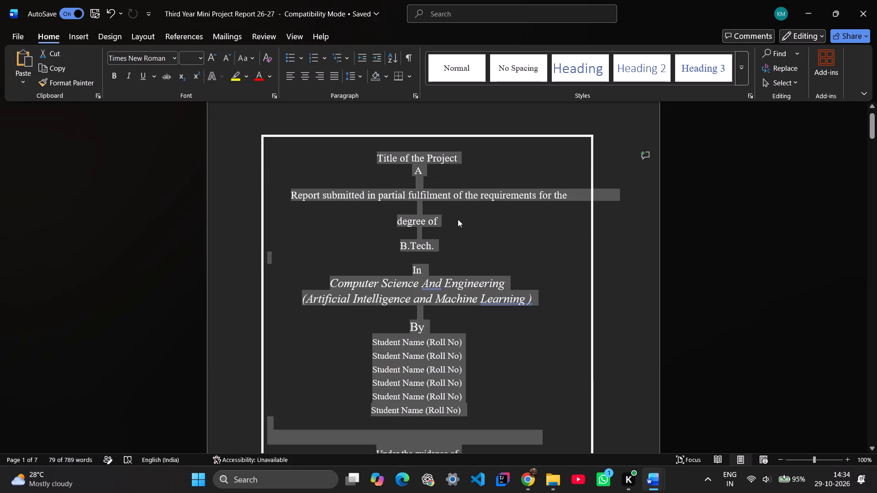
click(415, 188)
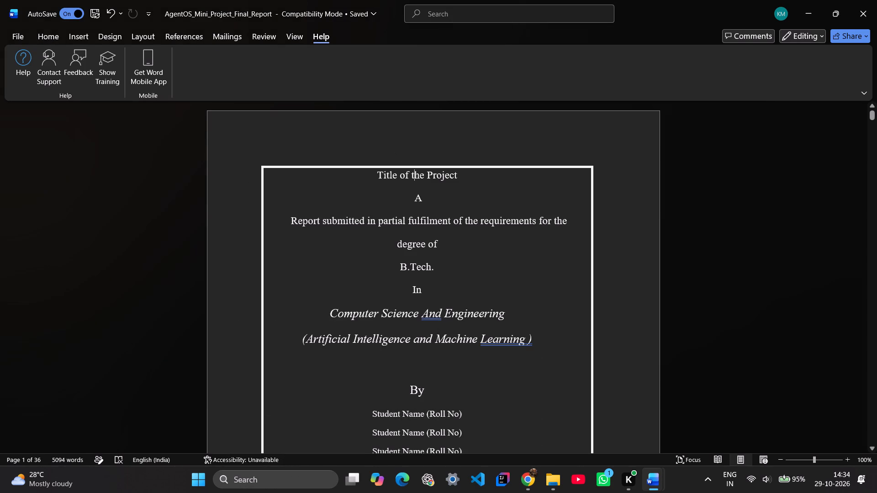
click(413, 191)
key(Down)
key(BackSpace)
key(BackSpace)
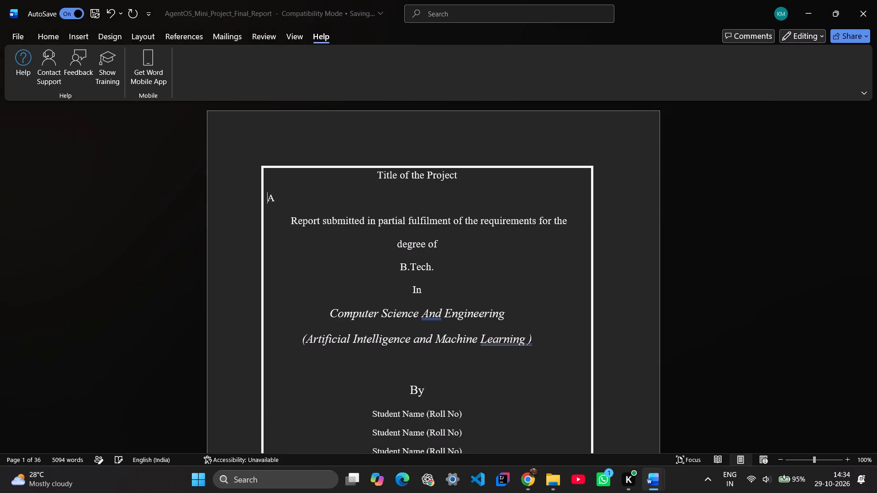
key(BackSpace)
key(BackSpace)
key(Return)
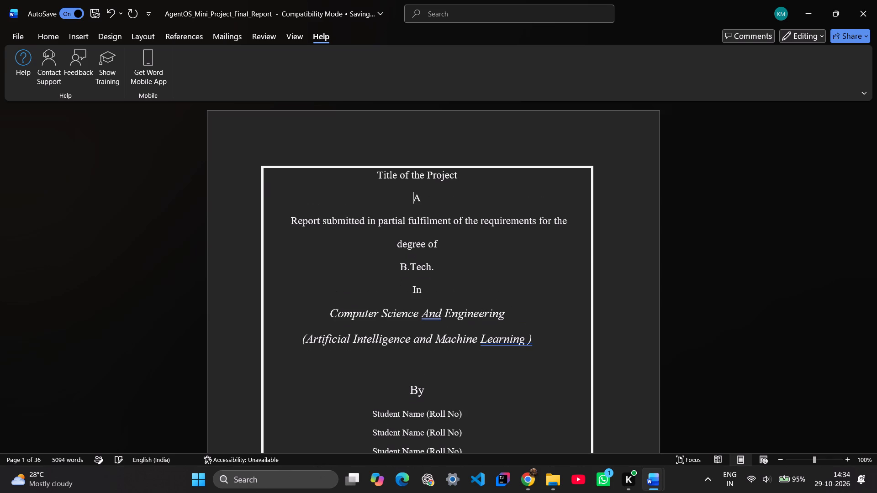
Examine the pasted title page's spacing from the student name list down to the Declaration heading.
scroll(413, 196, down, 2)
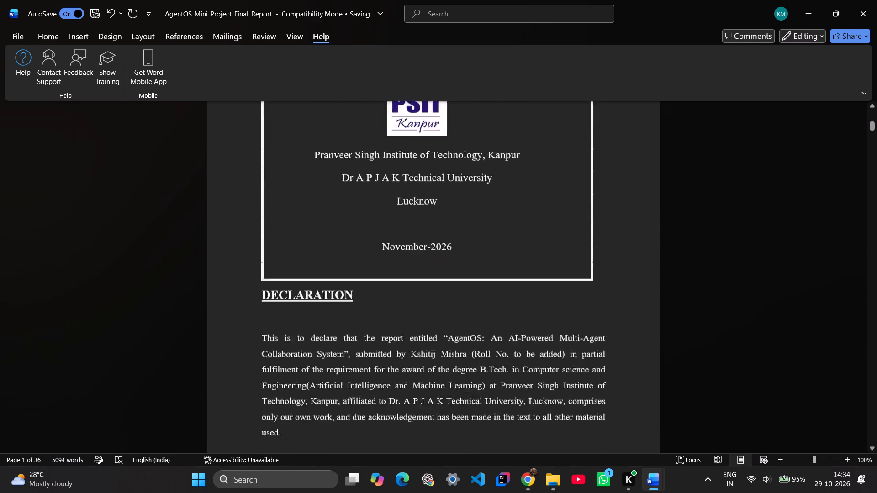
scroll(413, 196, down, 3)
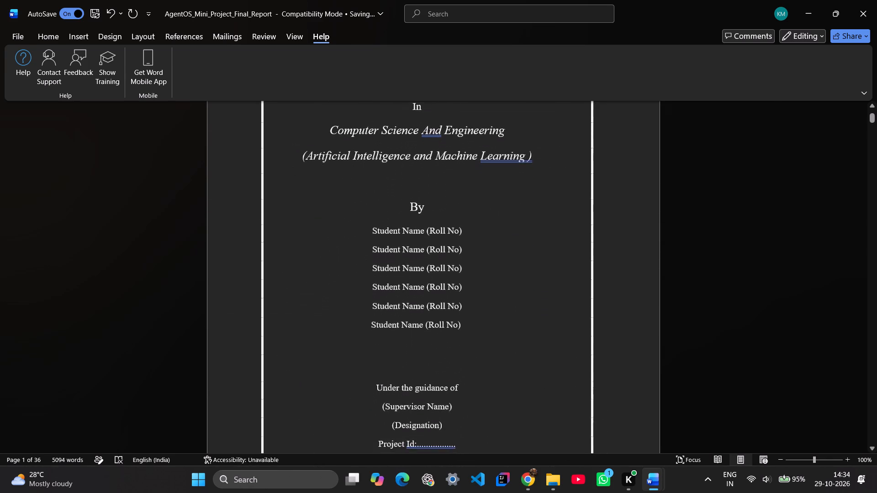
scroll(385, 258, down, 1)
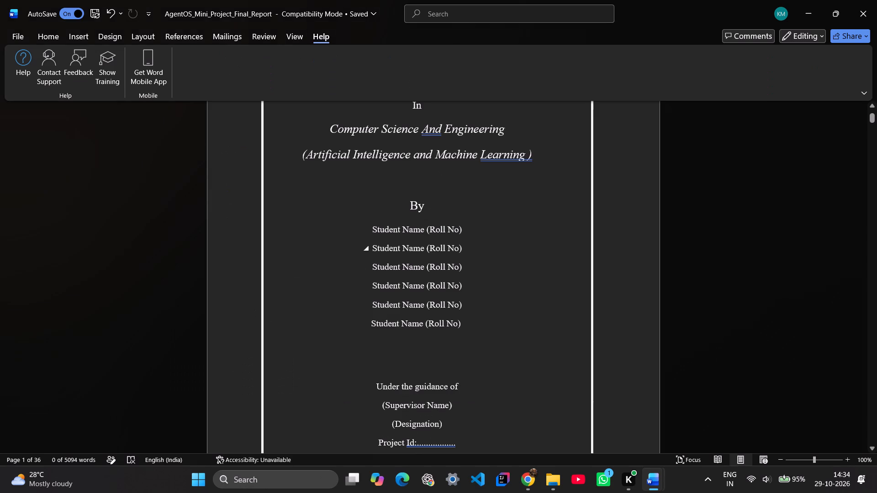
click(370, 259)
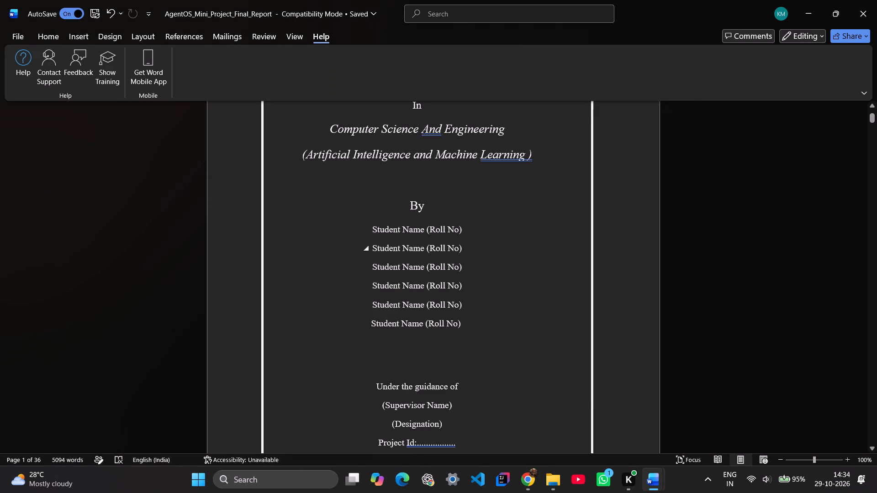
key(Down)
key(Up)
key(Down)
key(Up)
key(Up)
key(Down)
key(Down)
key(Down)
key(Down)
key(Down)
key(Down)
key(Up)
key(Up)
key(Up)
click(365, 228)
Undo all the title page edits in the AgentOS report, back to its original cover page.
key(ctrl+z)
key(ctrl+z)
key(ctrl+z)
key(ctrl+z)
key(ctrl+z)
key(ctrl+z)
key(ctrl+z)
key(ctrl+z)
key(ctrl+z)
key(ctrl+z)
key(ctrl+z)
key(ctrl+z)
key(ctrl+z)
key(ctrl+z)
key(ctrl+z)
key(ctrl+z)
key(ctrl+z)
key(ctrl+z)
key(ctrl+z)
key(ctrl+z)
key(ctrl+z)
key(ctrl+z)
key(ctrl+z)
key(ctrl+z)
key(ctrl+z)
key(ctrl+z)
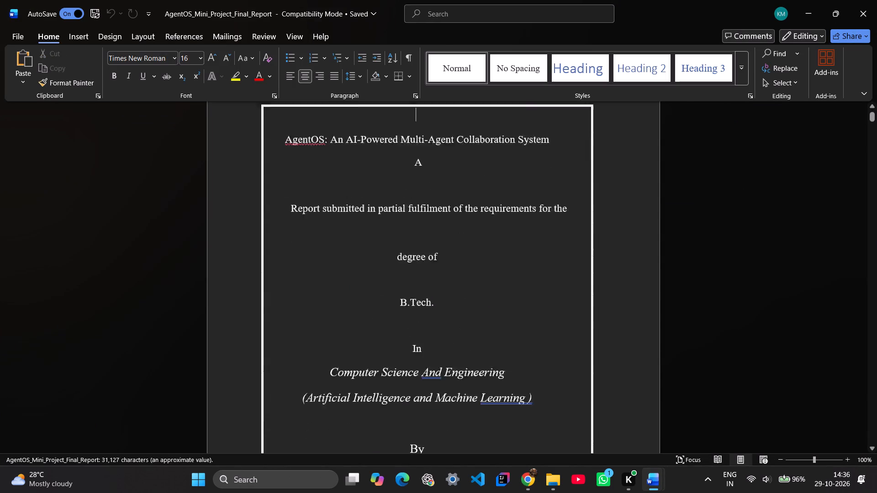
scroll(372, 312, down, 8)
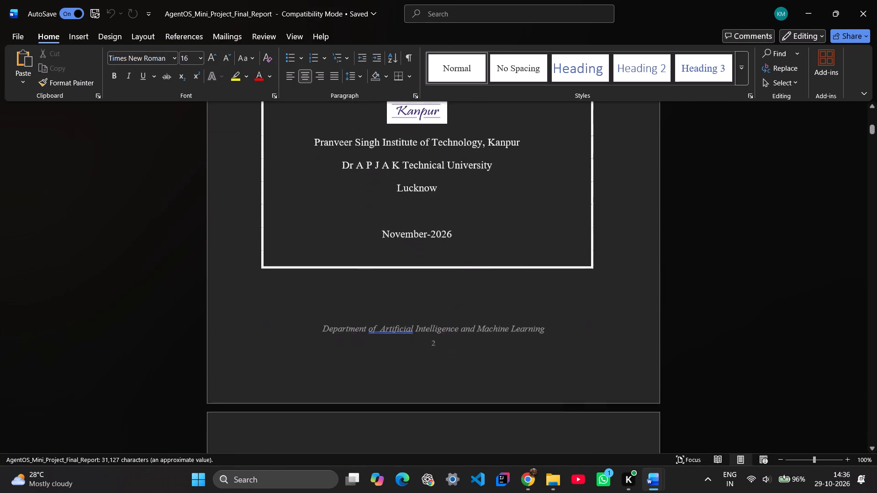
scroll(372, 312, down, 5)
scroll(372, 312, up, 1)
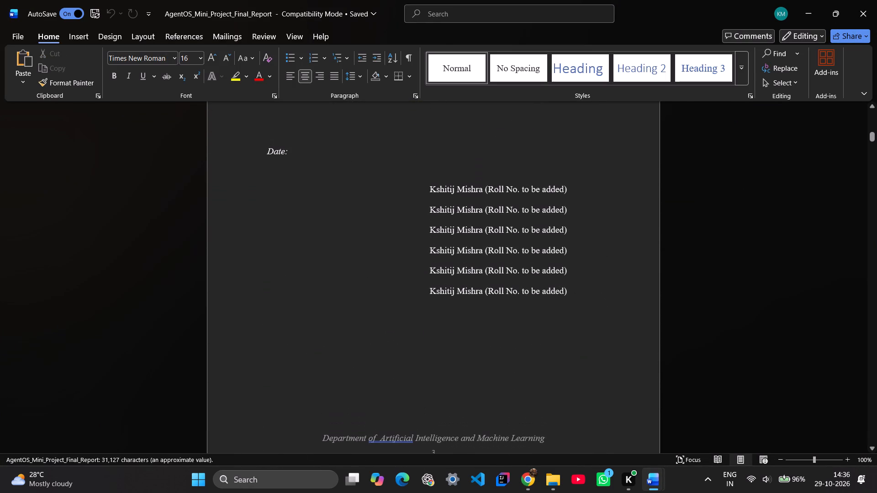
drag(489, 189, 538, 189)
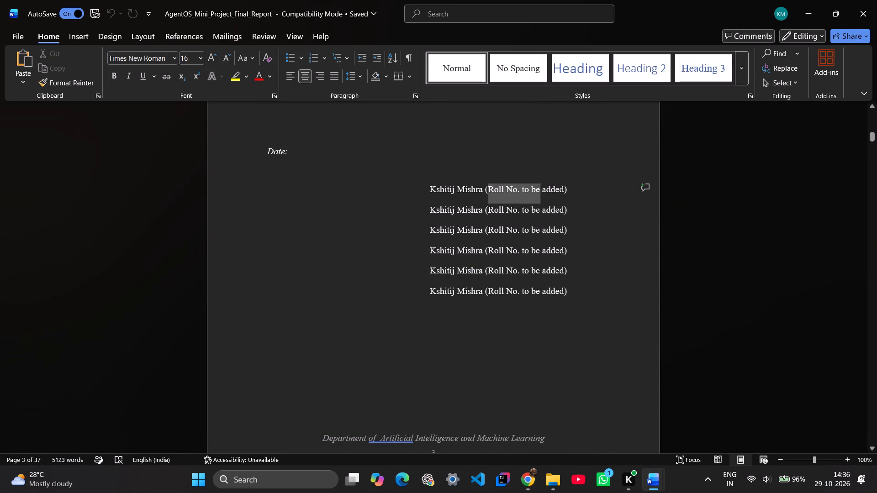
drag(538, 189, 556, 189)
key(BackSpace)
key(Down)
key(Left)
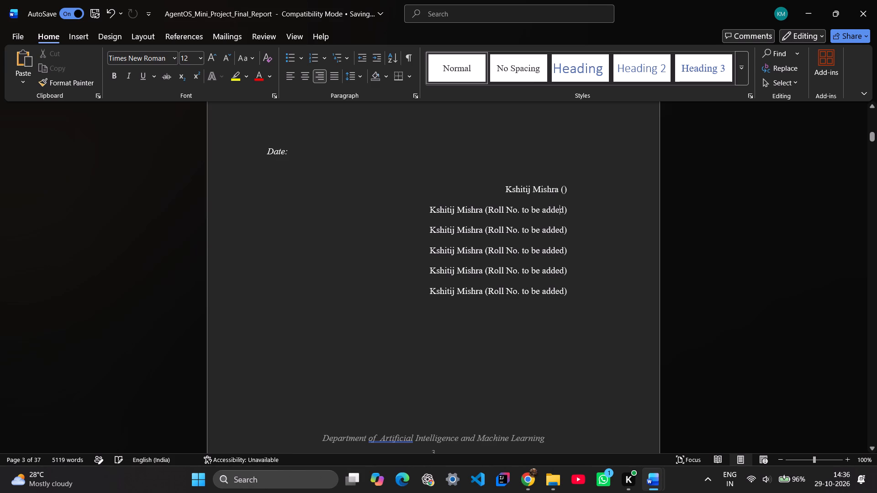
key(Insert)
key(End)
key(Right)
key(Left)
key(End)
key(Clear)
key(Page_Down)
key(Insert)
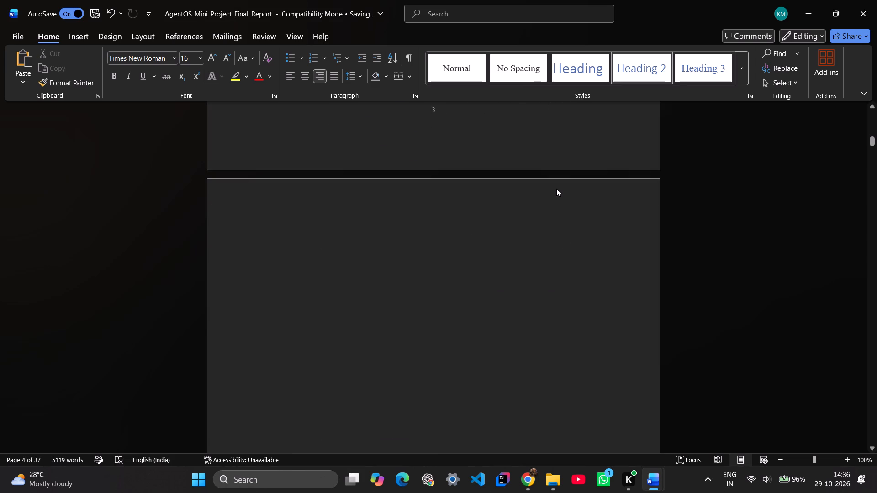
scroll(556, 189, up, 6)
scroll(556, 189, down, 1)
scroll(556, 189, up, 1)
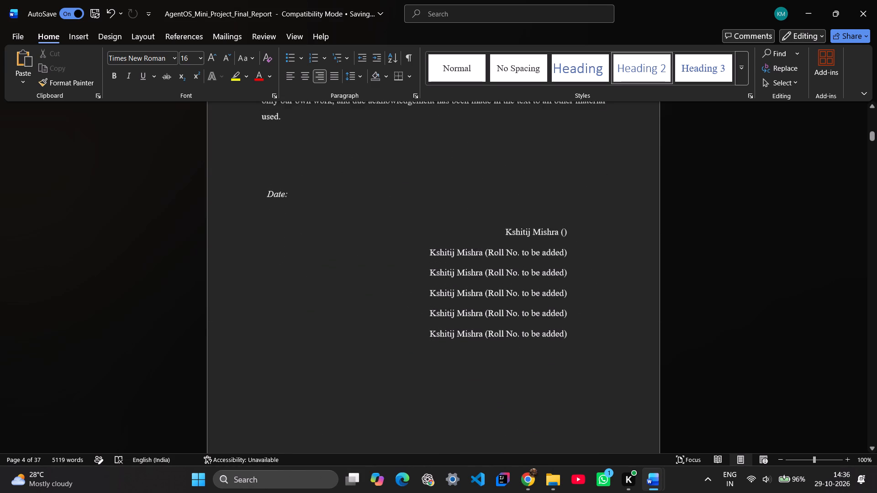
click(564, 238)
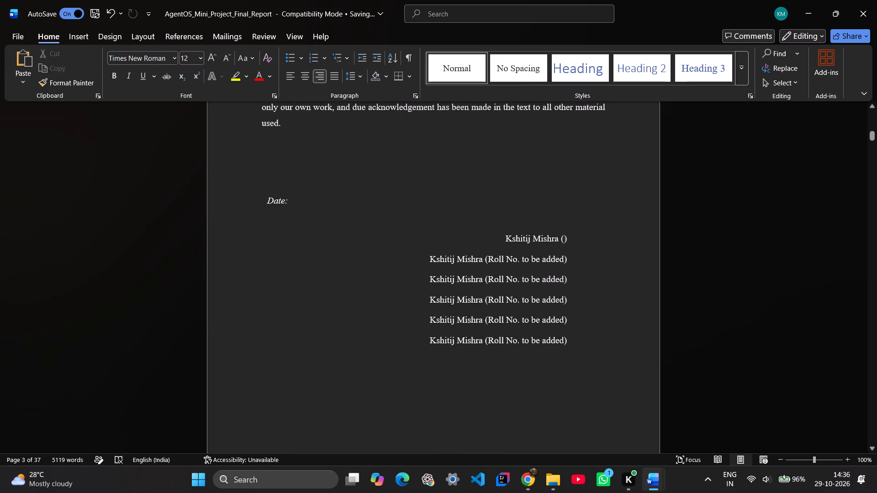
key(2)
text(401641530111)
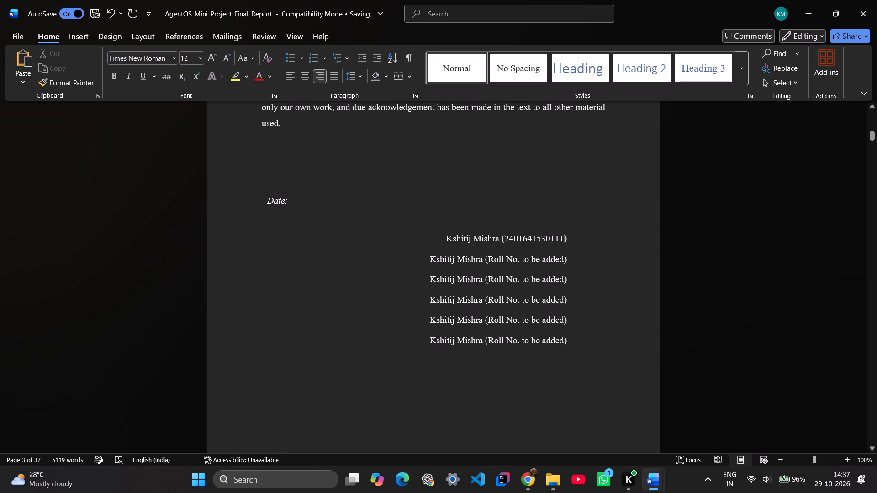
Change the first name on the declaration's second signature line to Himesh.
double_click(447, 255)
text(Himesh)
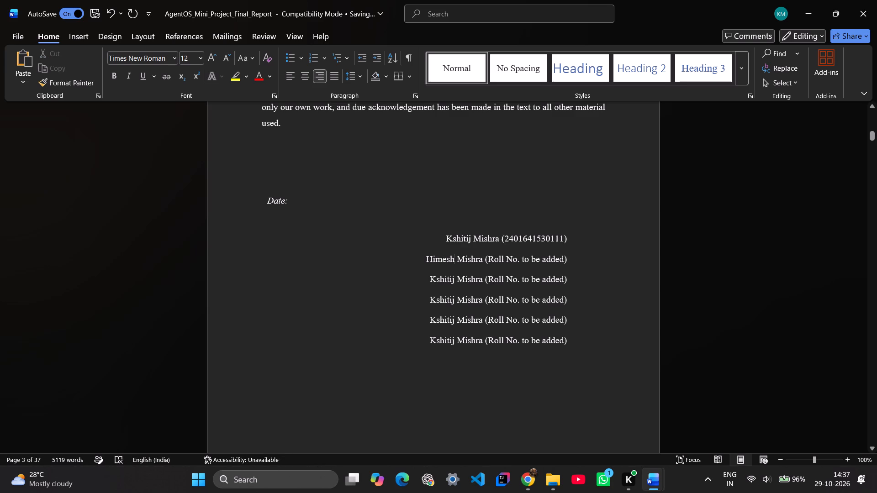
Replace the "Roll No. to be added" placeholder on the declaration's second signature line with that student's roll number.
click(564, 260)
key(BackSpace)
key(BackSpace)
key(BackSpace)
key(BackSpace)
key(BackSpace)
key(BackSpace)
key(BackSpace)
key(BackSpace)
key(BackSpace)
key(BackSpace)
key(BackSpace)
key(BackSpace)
key(BackSpace)
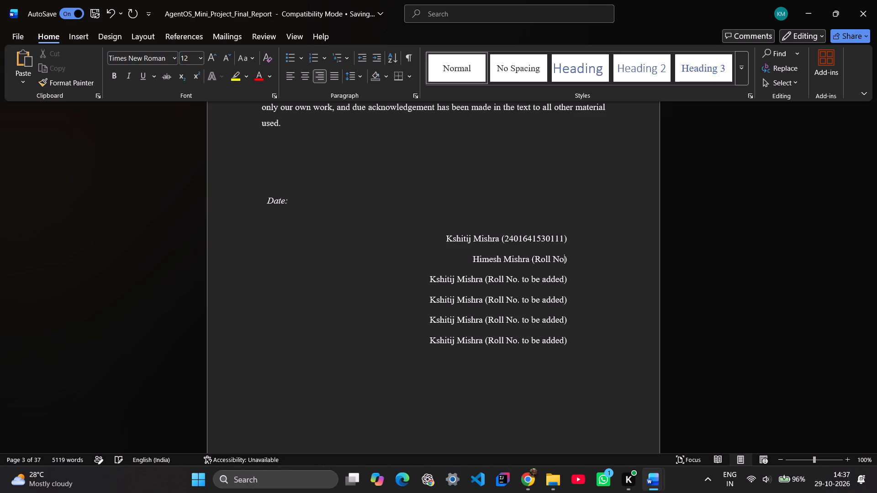
key(BackSpace)
key(BackSpace)
key(BackSpace)
key(BackSpace)
key(BackSpace)
key(BackSpace)
key(BackSpace)
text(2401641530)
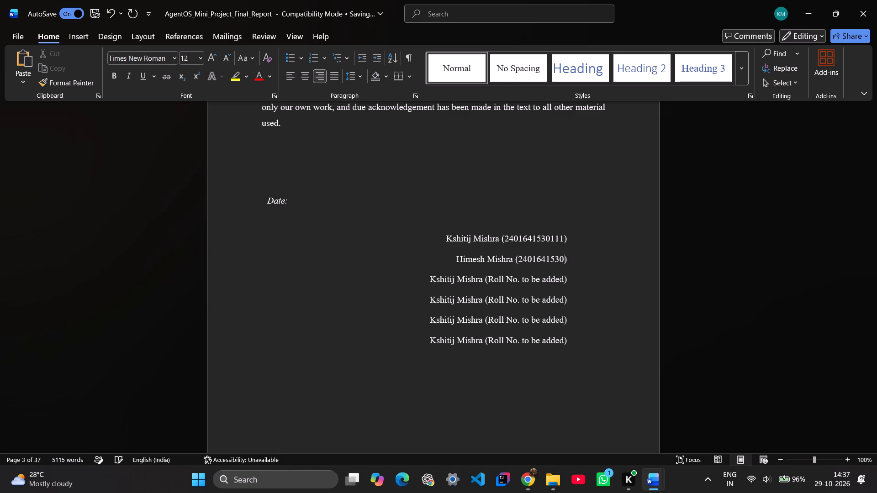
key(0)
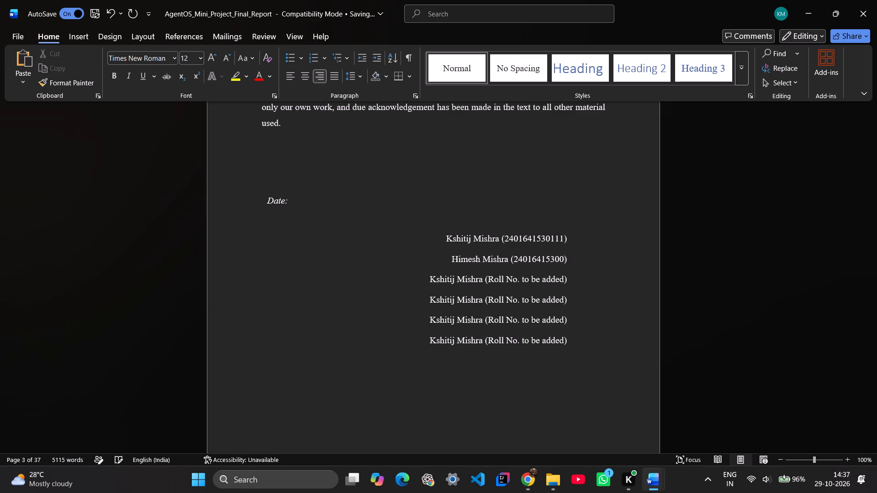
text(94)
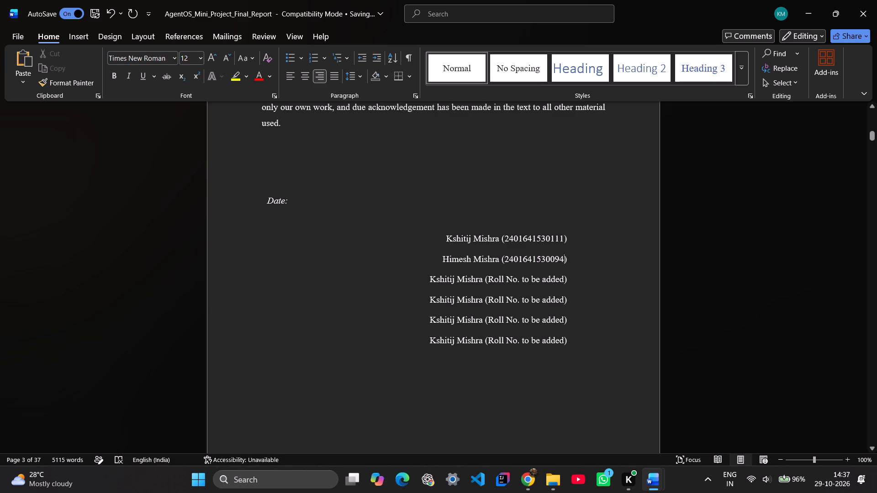
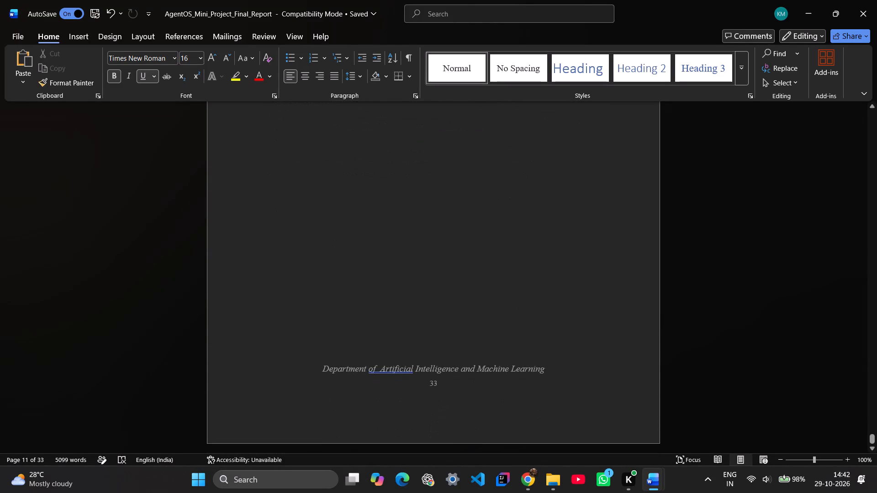
Delete the first entry, the AgentOS GitHub repository citation, from the References list.
scroll(370, 255, up, 5)
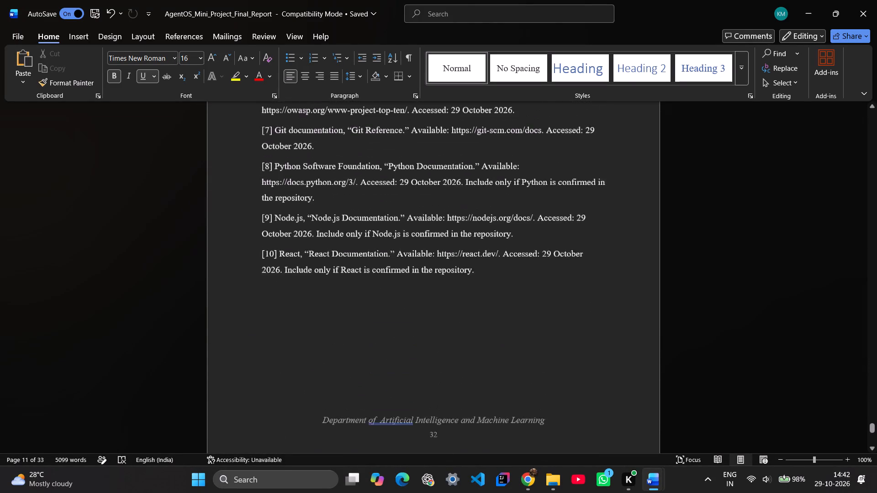
scroll(370, 255, up, 4)
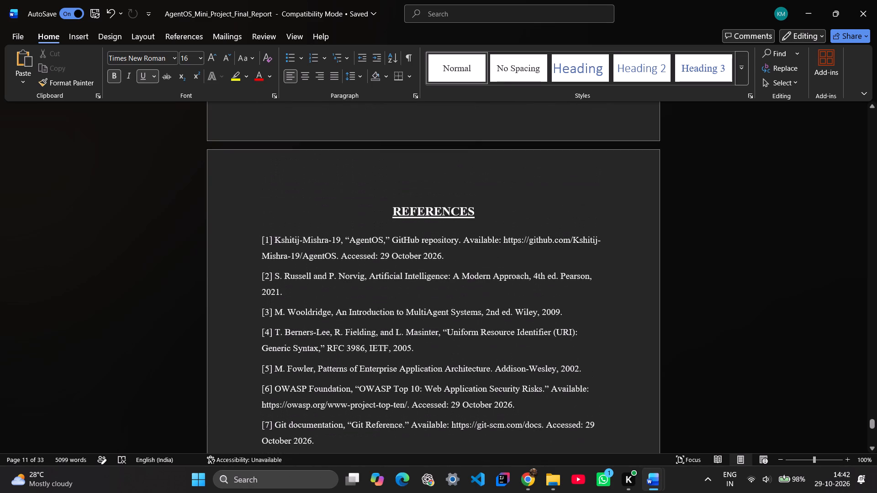
scroll(370, 255, up, 2)
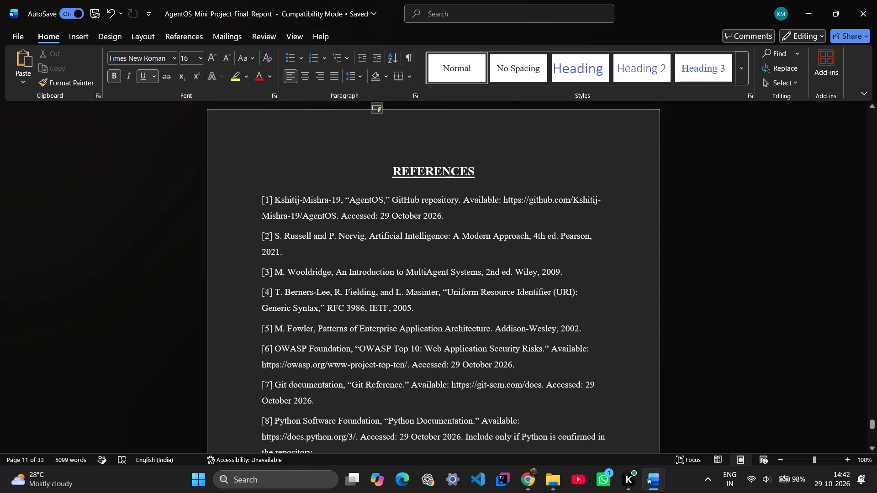
scroll(365, 254, down, 1)
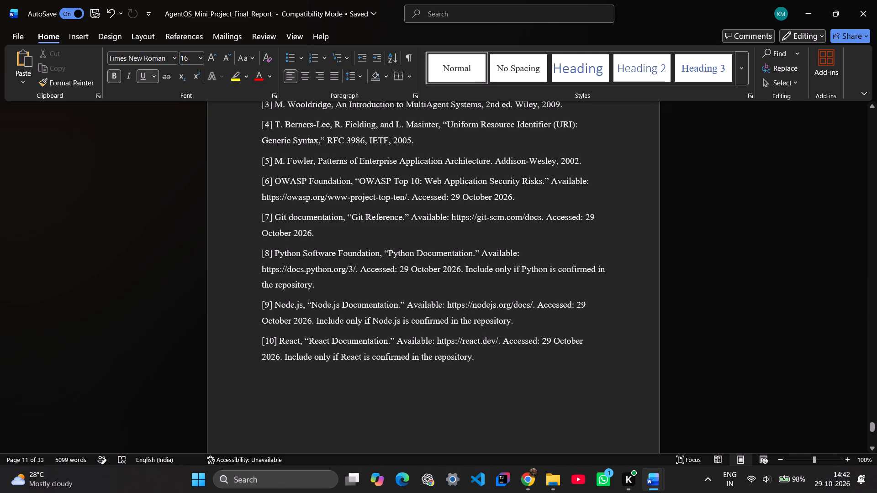
scroll(402, 314, up, 1)
drag(445, 211, 275, 198)
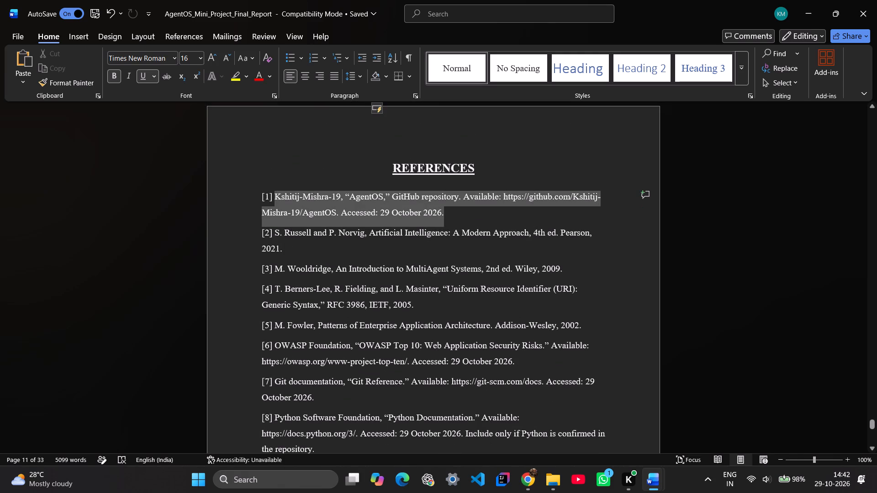
drag(275, 198, 261, 194)
key(BackSpace)
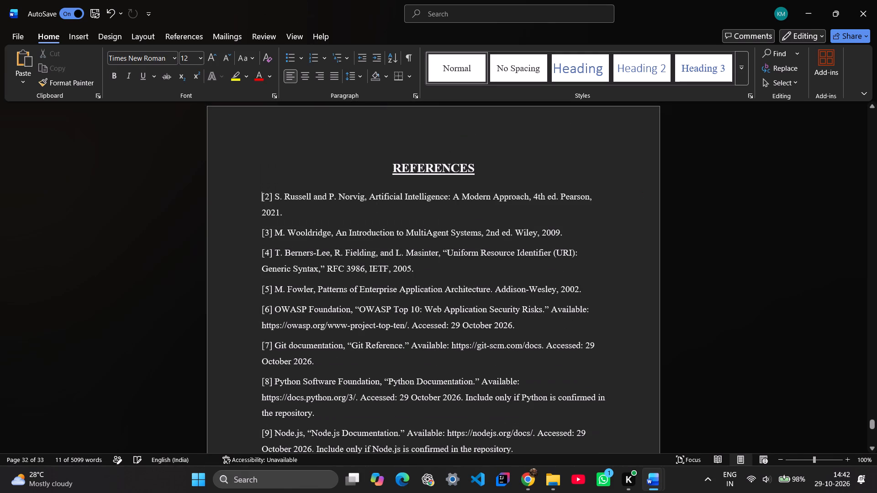
Renumber the first four remaining references, Russell and Norvig through Fowler, as [1] to [4].
click(267, 195)
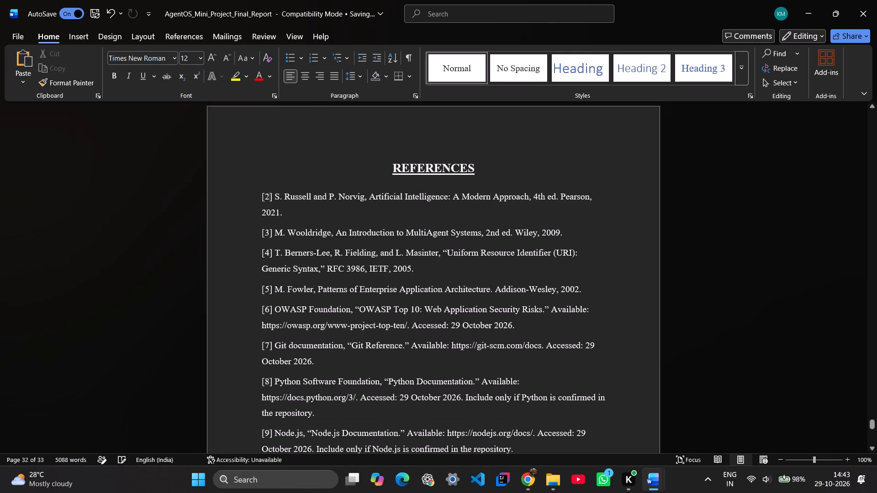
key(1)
key(BackSpace)
key(BackSpace)
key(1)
key(Down)
key(Down)
key(Down)
key(Up)
key(BackSpace)
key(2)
key(Down)
key(Down)
key(Up)
key(BackSpace)
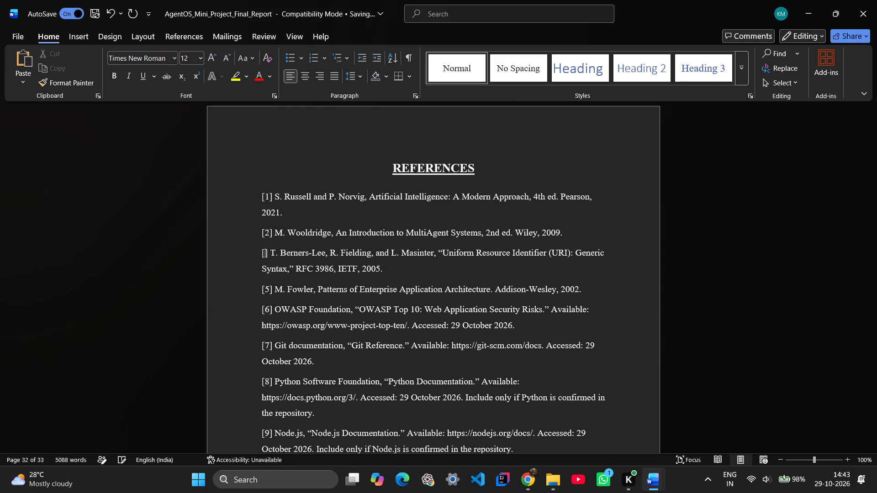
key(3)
key(Down)
key(Down)
key(BackSpace)
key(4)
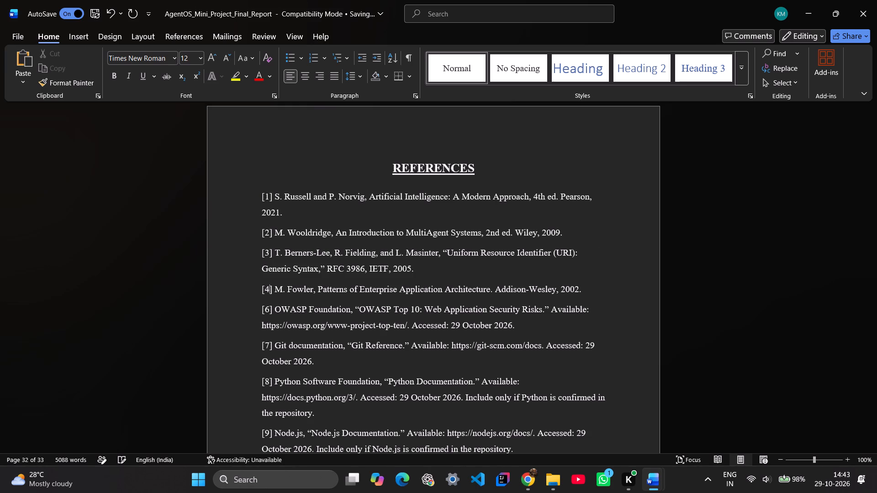
Renumber the remaining references, from the OWASP Foundation through React, as [5] to [9].
key(Down)
key(Down)
key(Up)
key(BackSpace)
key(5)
key(Down)
key(Down)
key(BackSpace)
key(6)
key(Down)
key(Down)
key(BackSpace)
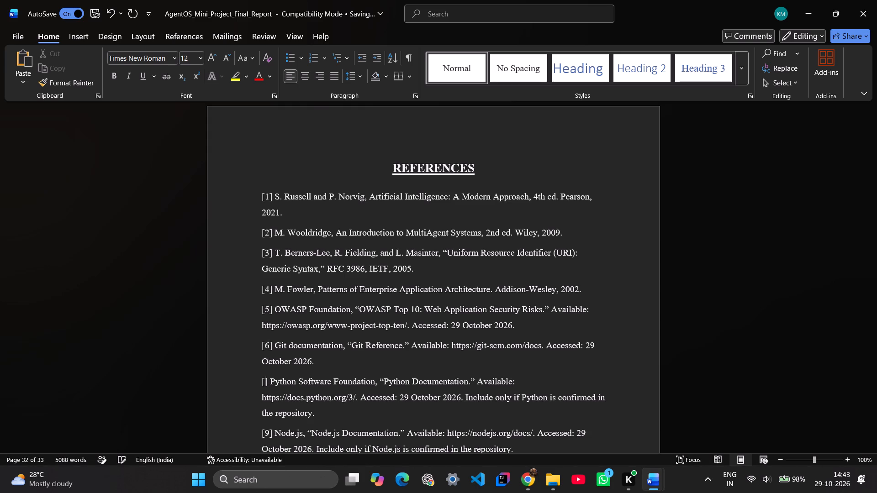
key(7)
key(Down)
key(Down)
key(Down)
key(BackSpace)
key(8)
key(Down)
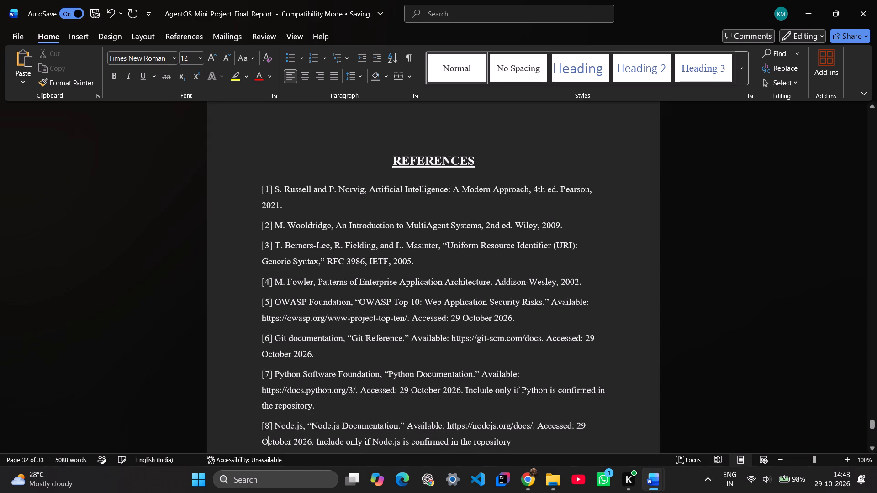
key(Down)
key(BackSpace)
key(BackSpace)
key(Delete)
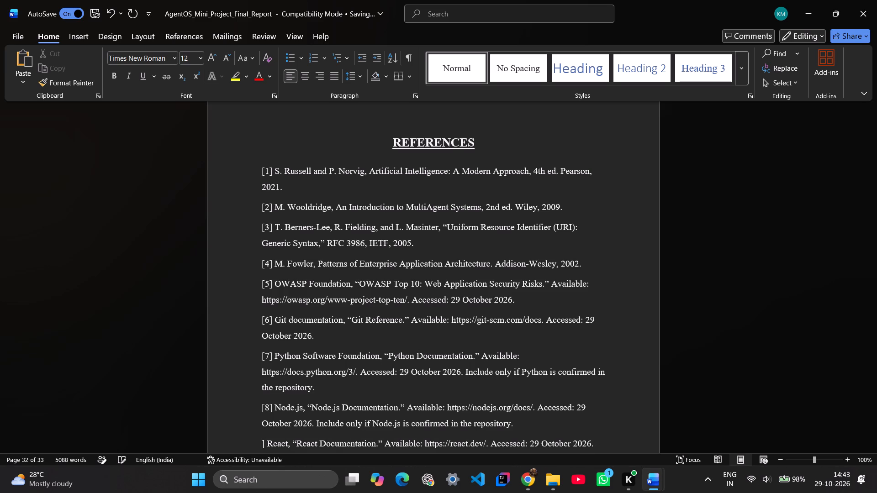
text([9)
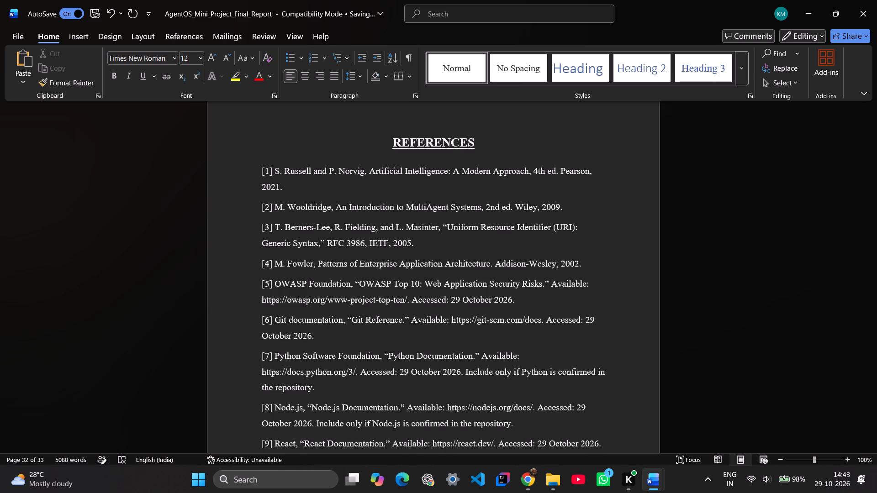
Review the Appendix A submission checklist and compare it with the content guidelines in the Third Year Mini Project Report template.
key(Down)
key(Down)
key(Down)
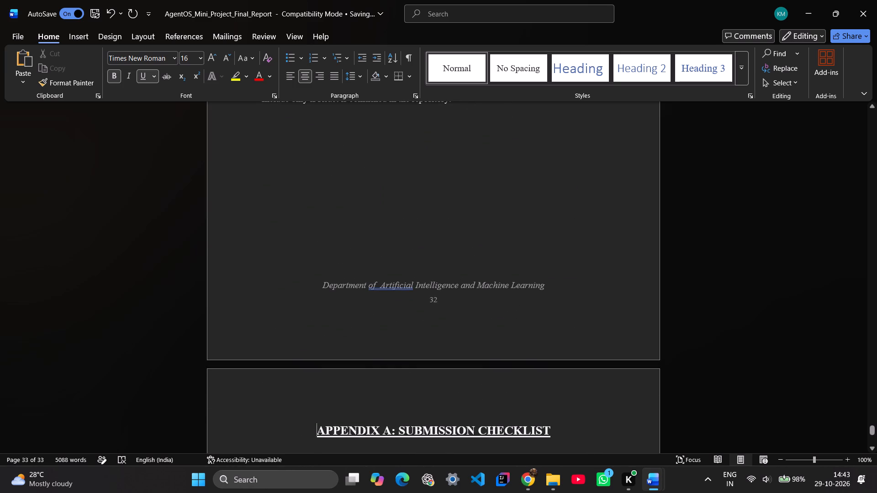
scroll(278, 169, down, 9)
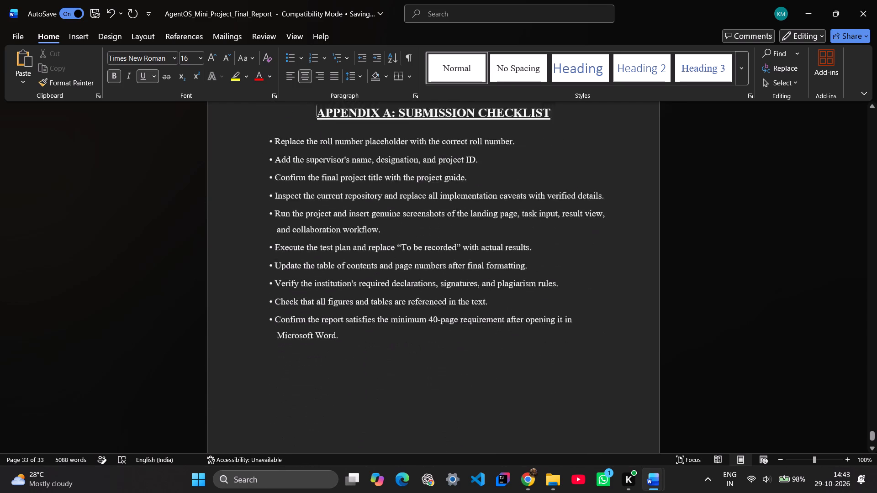
scroll(278, 169, down, 16)
scroll(278, 169, up, 3)
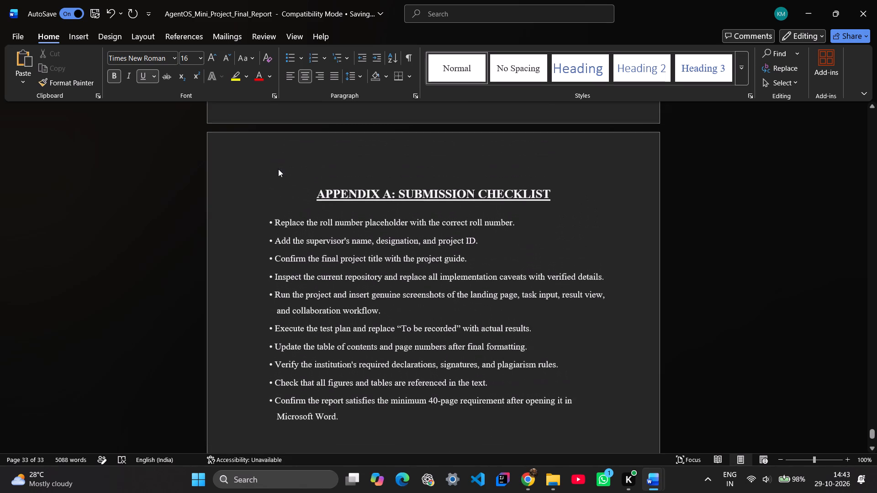
scroll(364, 257, down, 1)
scroll(426, 176, down, 1)
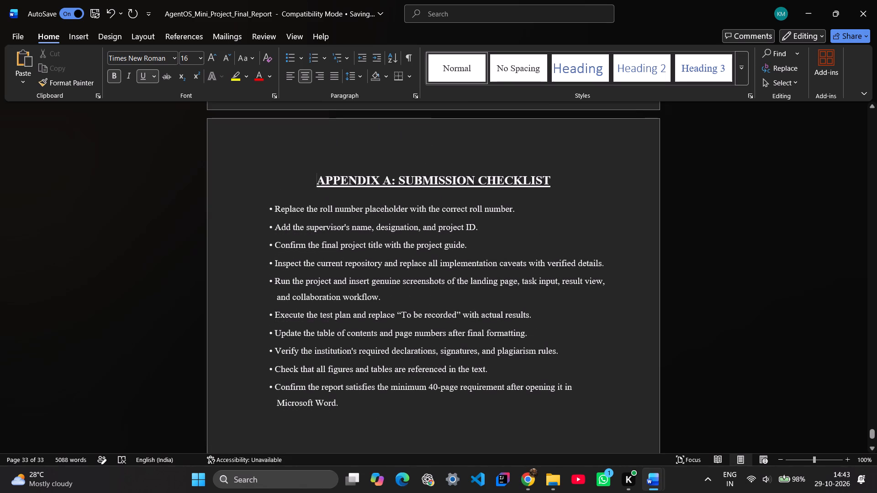
scroll(426, 176, down, 2)
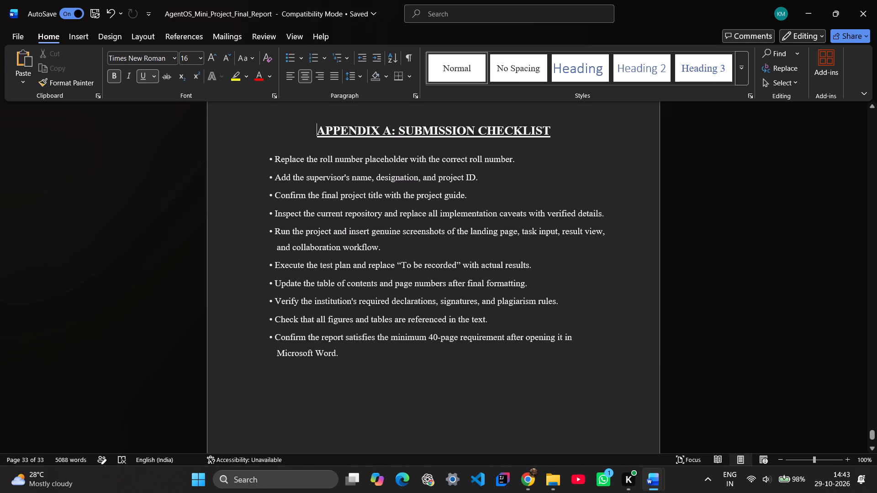
scroll(410, 335, down, 20)
scroll(410, 335, down, 1)
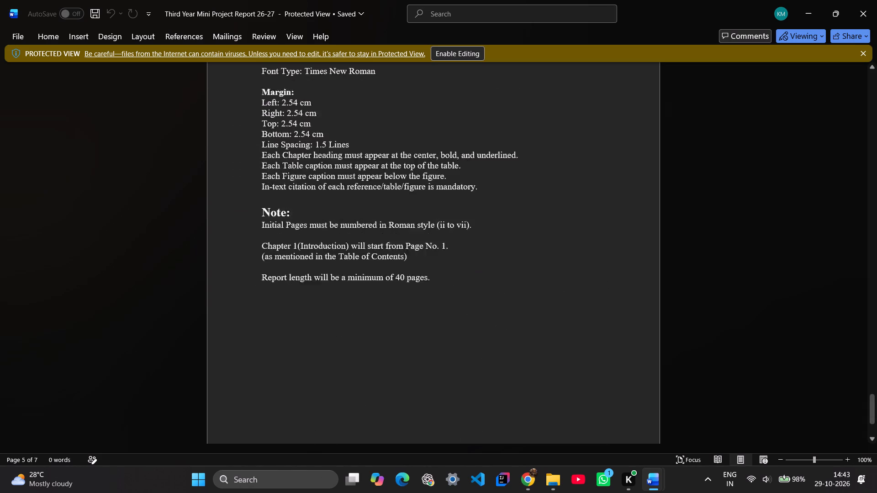
scroll(410, 335, down, 6)
scroll(410, 335, up, 1)
scroll(410, 335, right, 1)
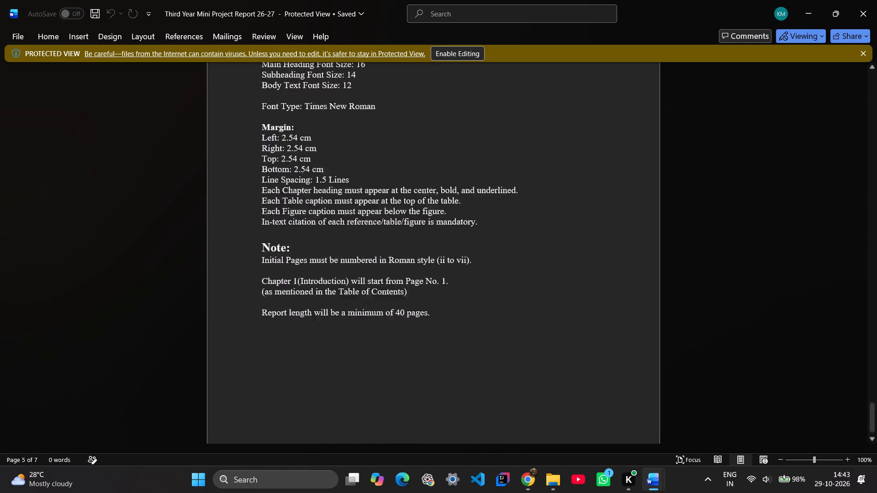
scroll(410, 335, right, 1)
scroll(410, 335, up, 9)
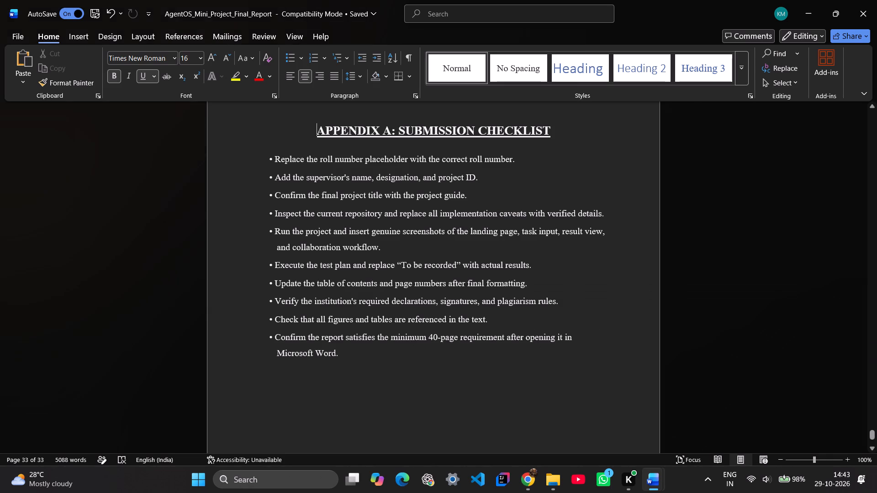
Delete the whole Appendix A: Submission Checklist, heading and bullets, along with its separate page after the references.
scroll(396, 378, right, 2)
drag(428, 293, 298, 169)
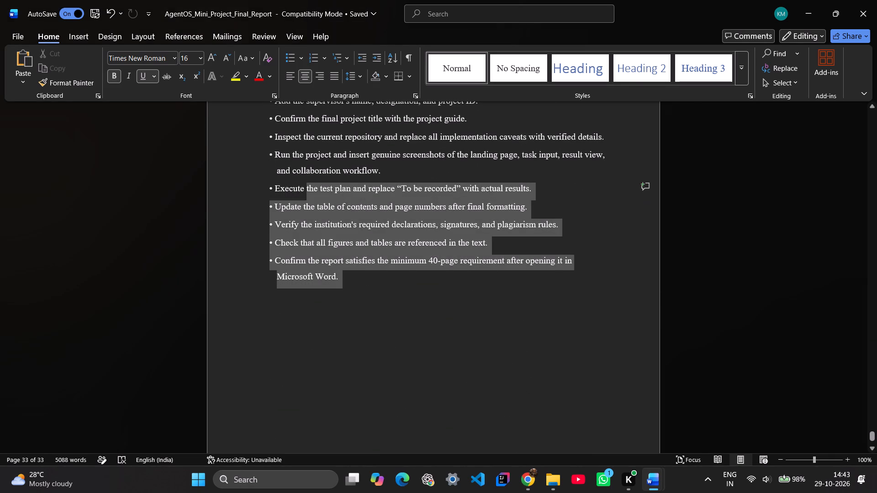
drag(298, 169, 316, 364)
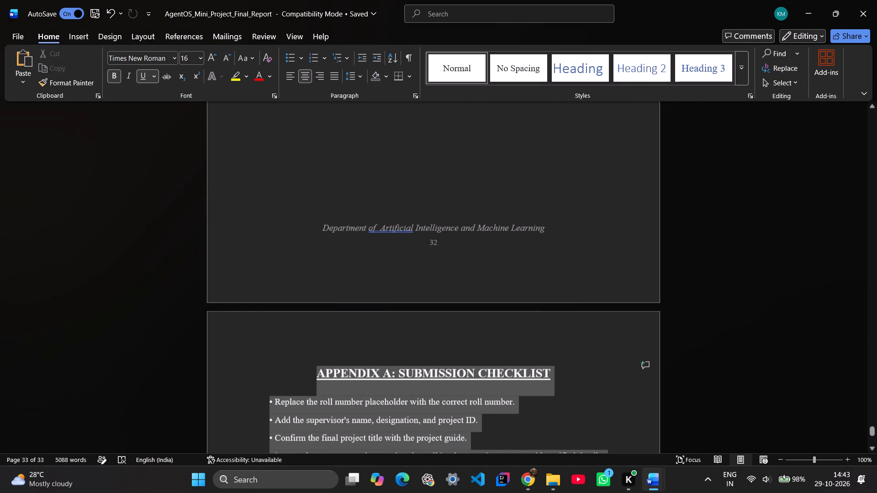
drag(316, 364, 317, 365)
scroll(317, 365, down, 2)
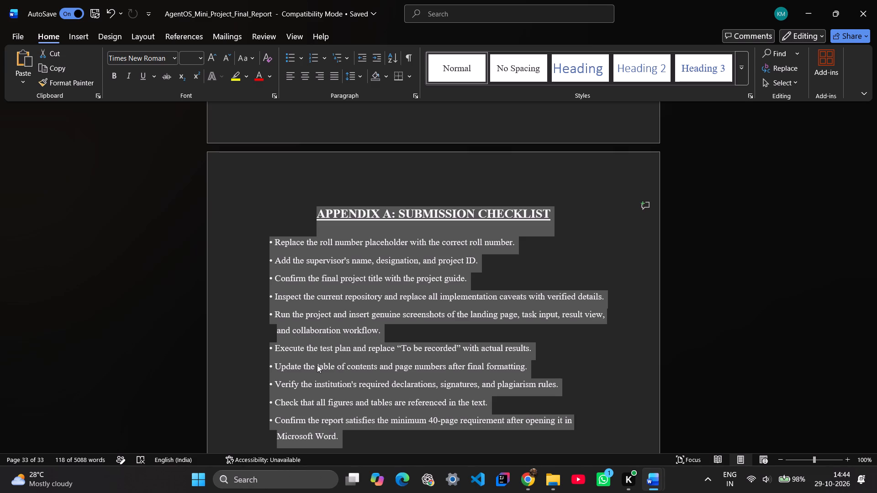
key(BackSpace)
key(BackSpace)
key(BackSpace)
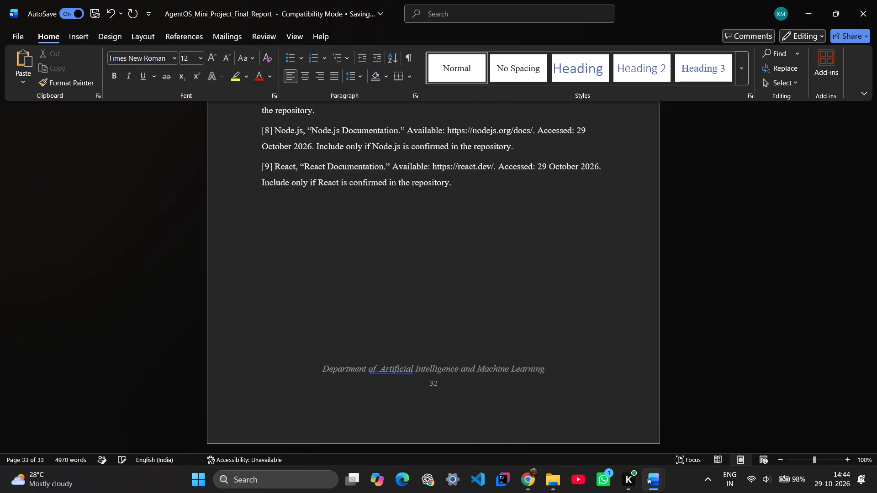
Check the report length rule in the template's content guidelines against the page number on the report's last page.
scroll(383, 399, down, 2)
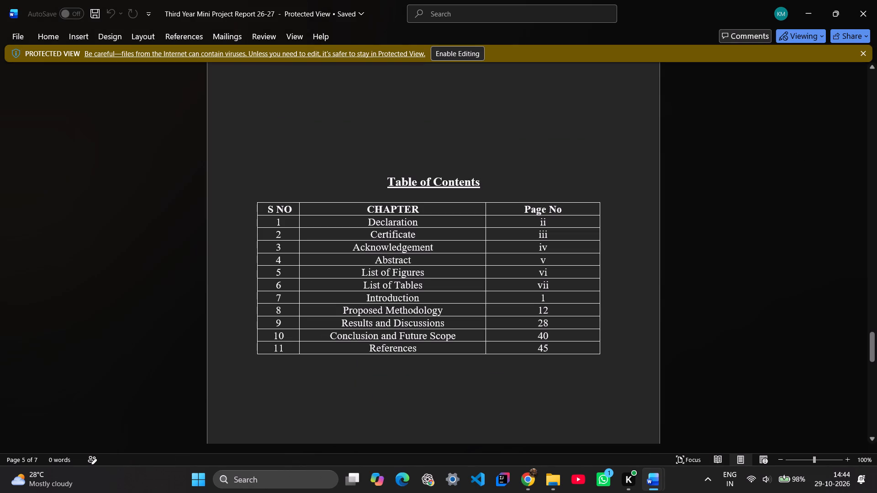
scroll(366, 411, down, 9)
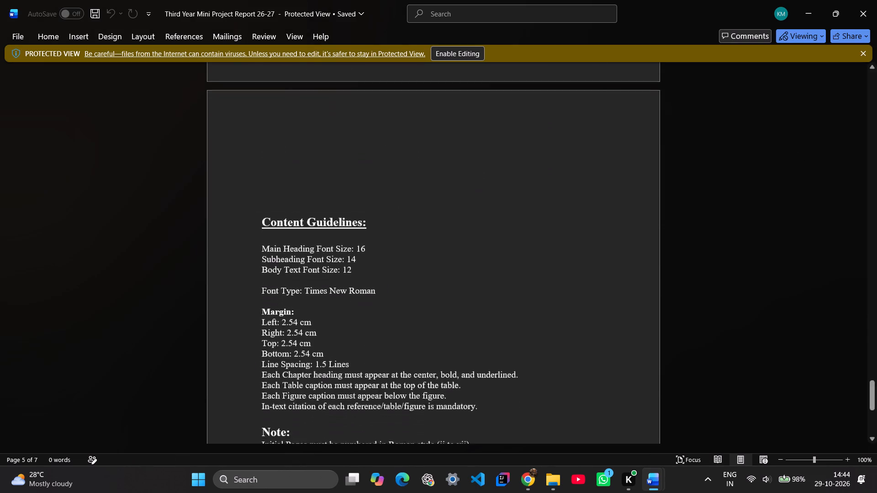
scroll(366, 411, down, 1)
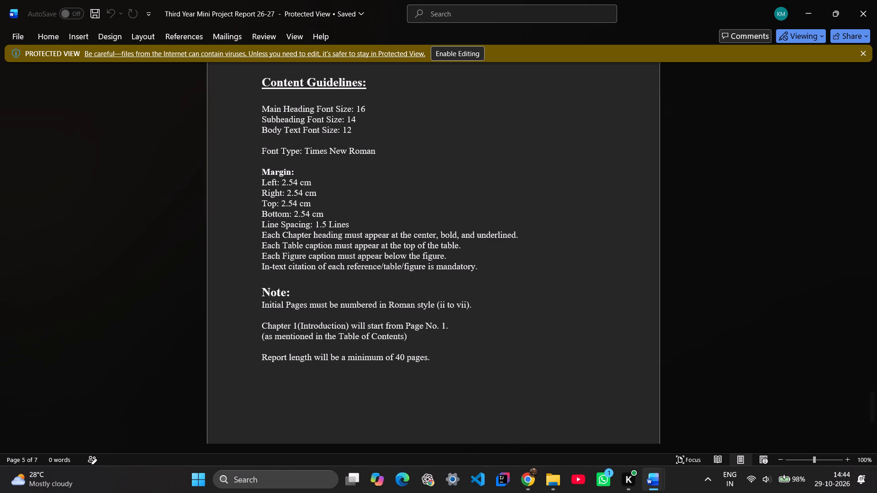
drag(263, 359, 384, 360)
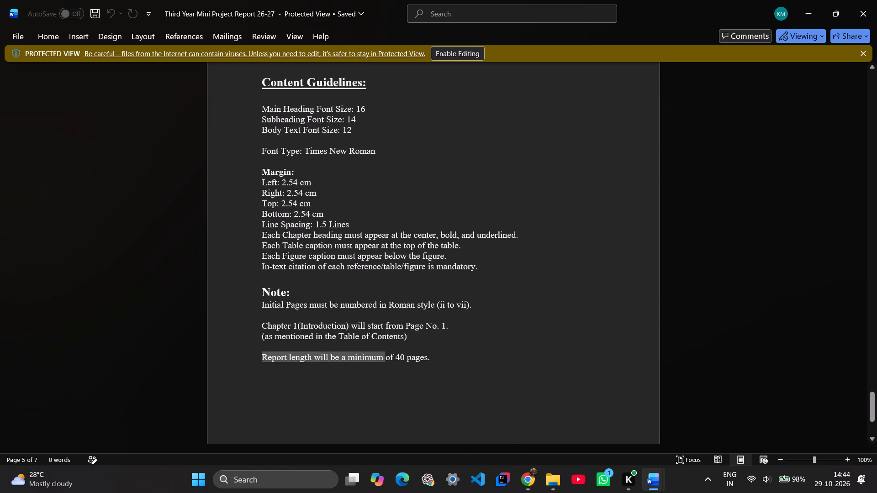
drag(384, 360, 431, 363)
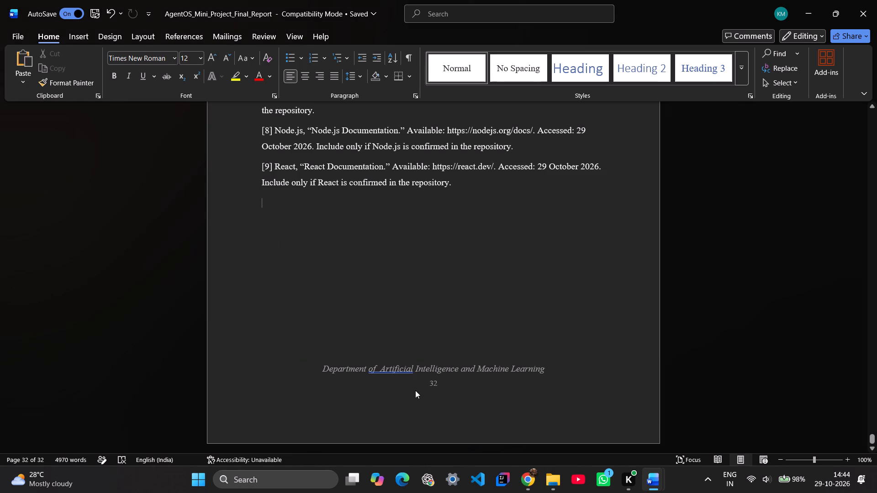
drag(424, 383, 446, 382)
click(446, 382)
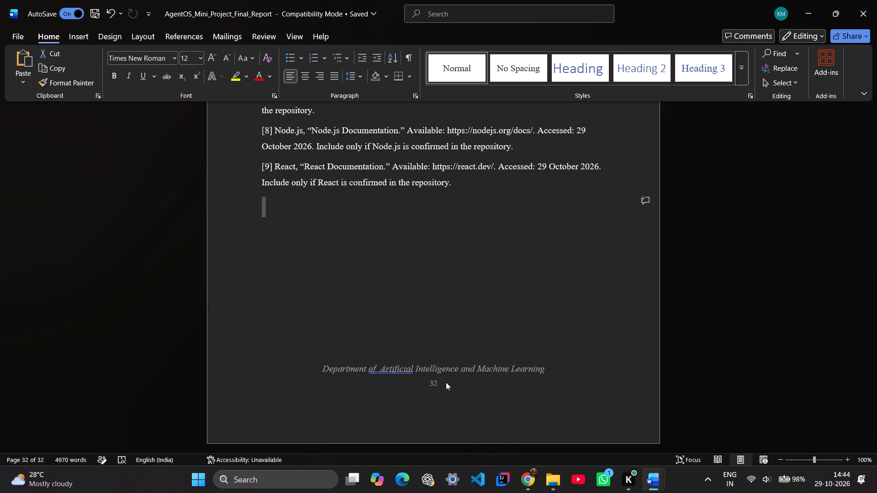
Review the report's closing pages, from Chapter 7: Conclusion and Future Scope through the references, checking their content and page layout.
scroll(446, 382, up, 2)
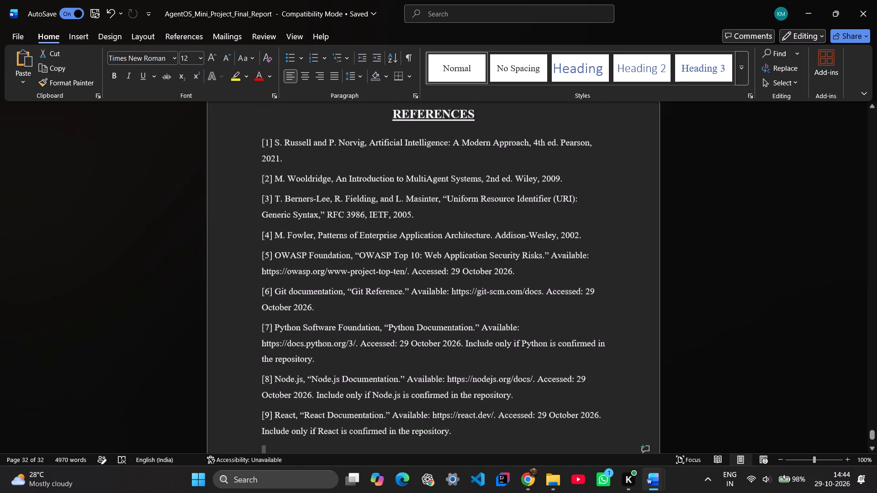
scroll(446, 382, up, 5)
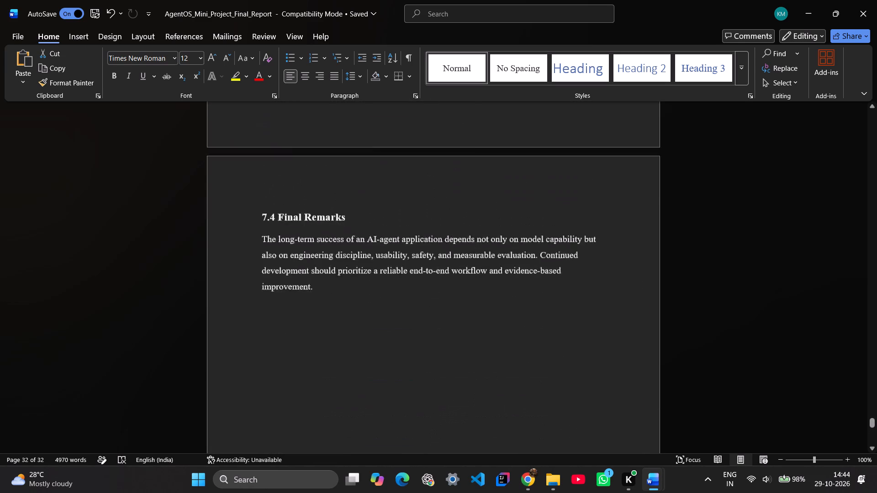
scroll(446, 382, up, 4)
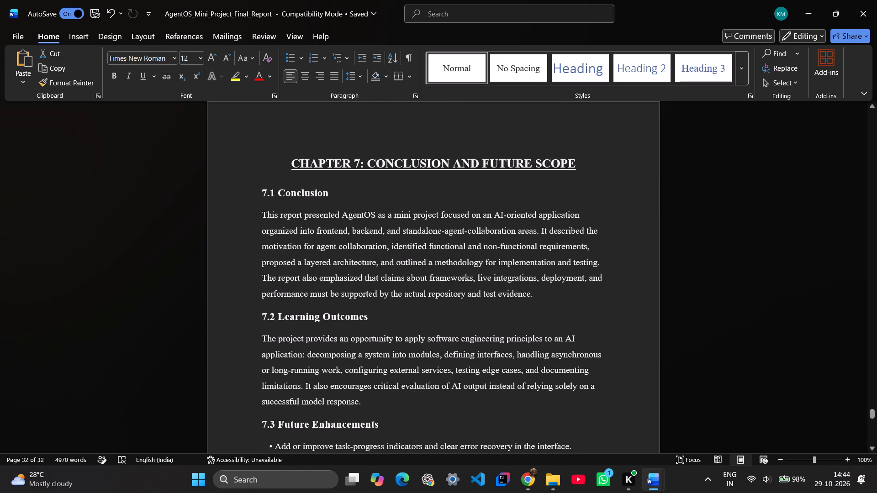
scroll(446, 382, down, 3)
scroll(446, 382, up, 1)
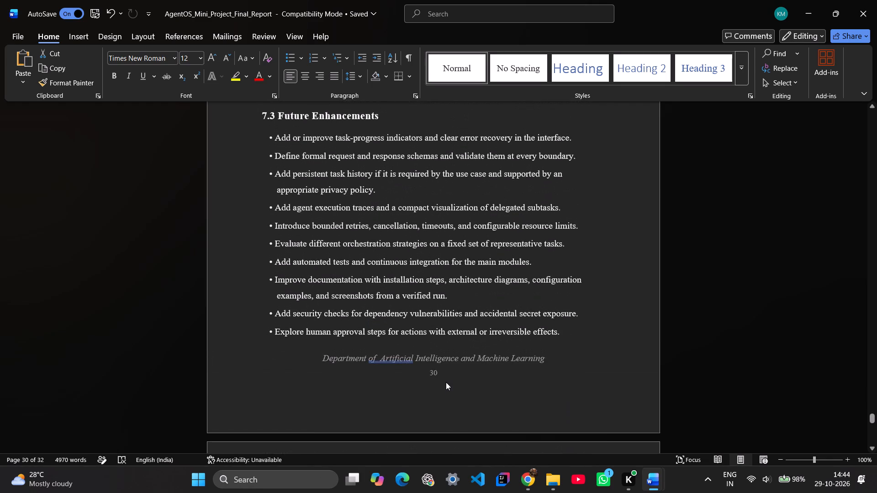
scroll(446, 382, up, 1)
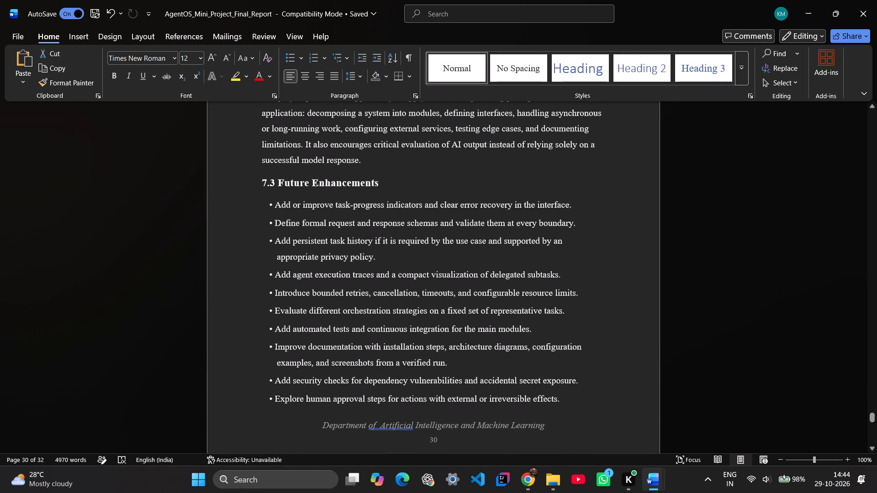
scroll(446, 382, down, 3)
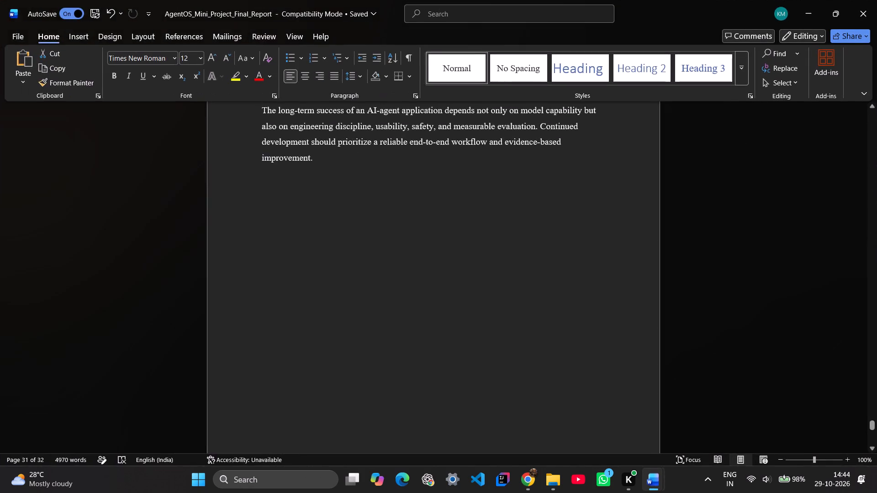
Switch to the desktop and select the AgentOS_Mini_Project_Final_Report document.
drag(377, 278, 370, 174)
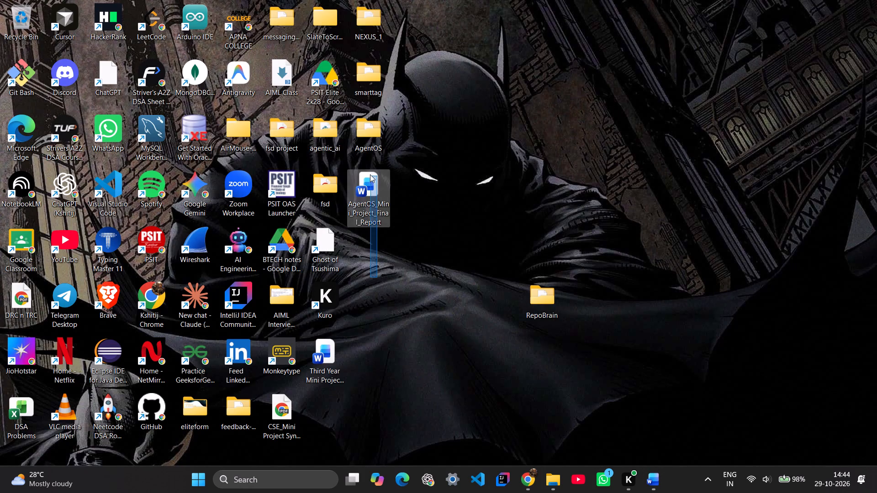
drag(370, 174, 370, 174)
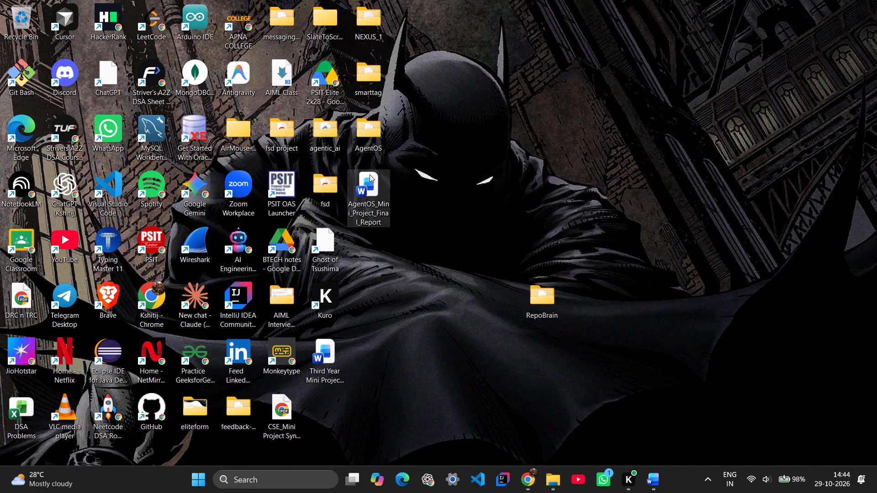
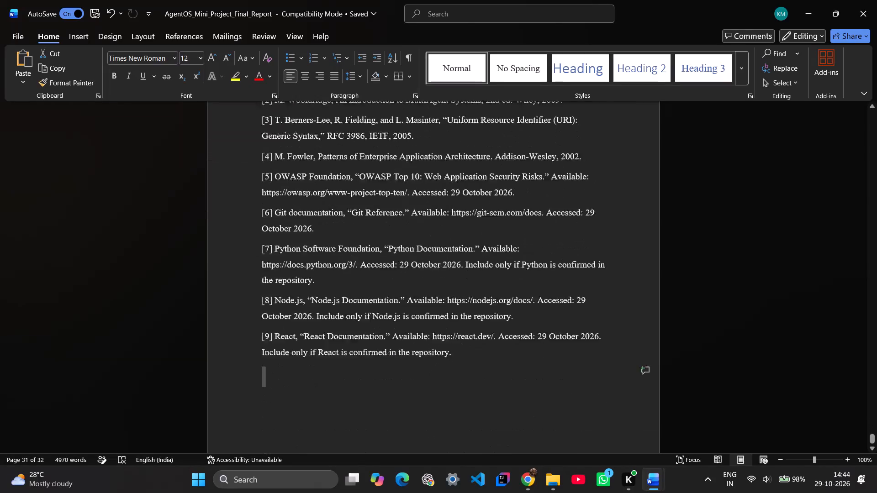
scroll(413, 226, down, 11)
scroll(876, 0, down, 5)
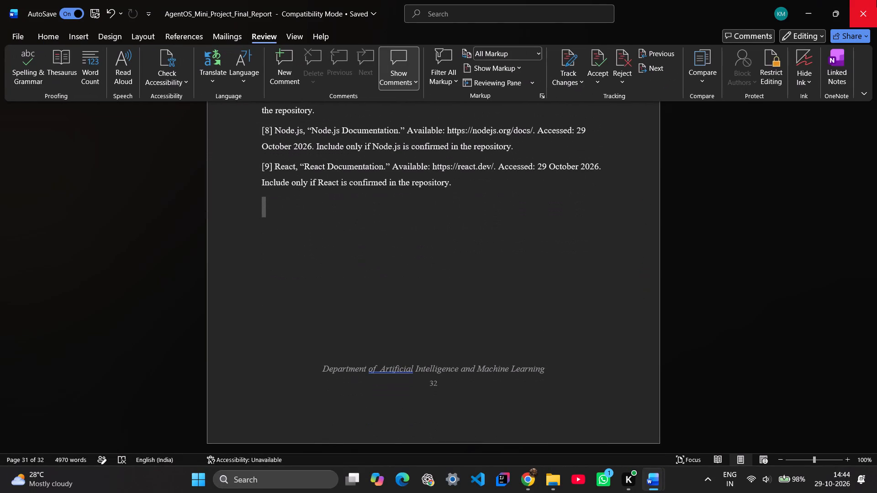
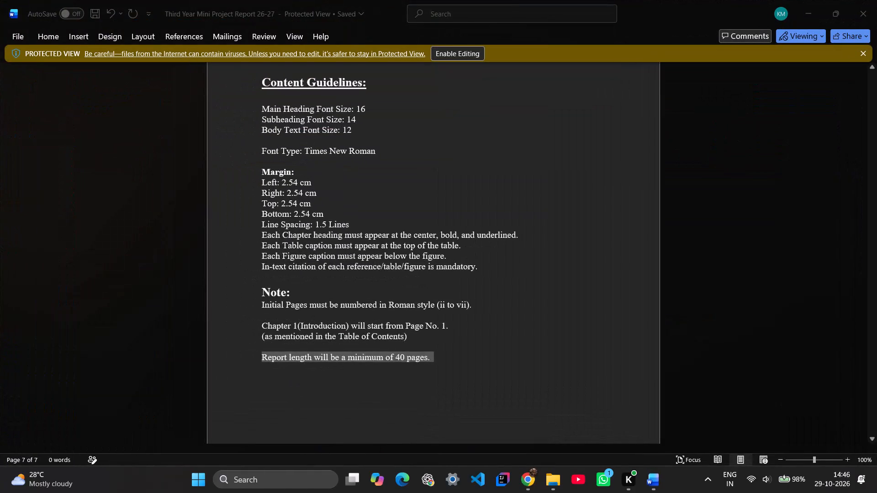
scroll(425, 198, down, 1)
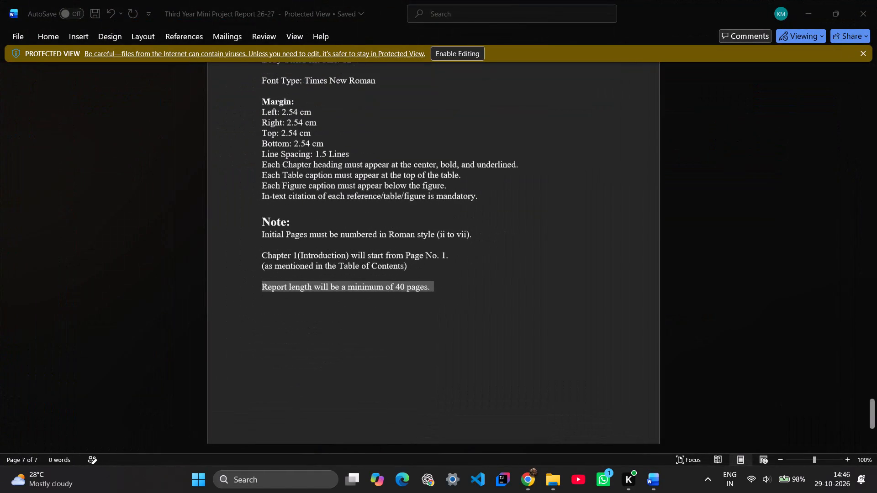
scroll(425, 198, down, 1)
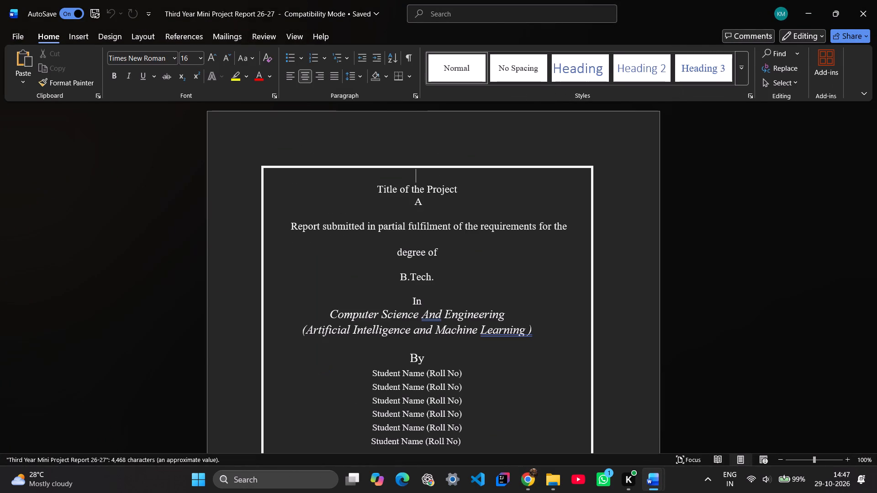
Replace the first four Student Name placeholders on the cover page with the team members' names.
scroll(341, 315, down, 1)
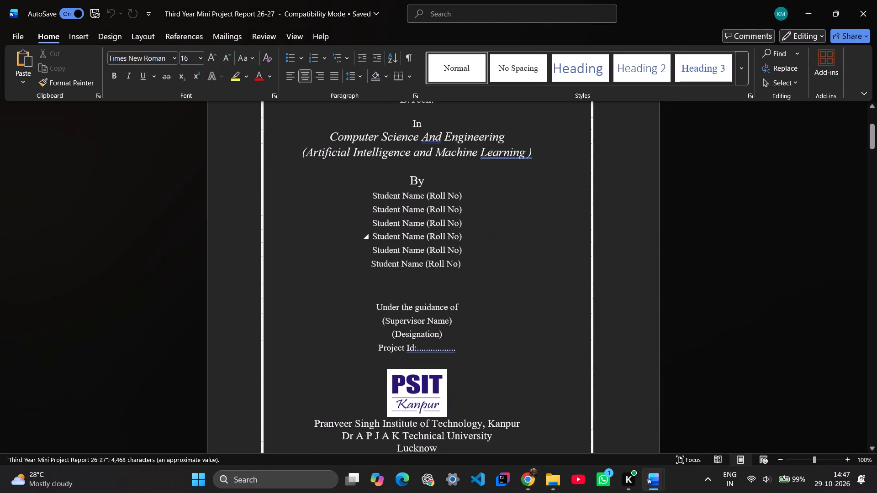
drag(423, 196, 380, 195)
key(BackSpace)
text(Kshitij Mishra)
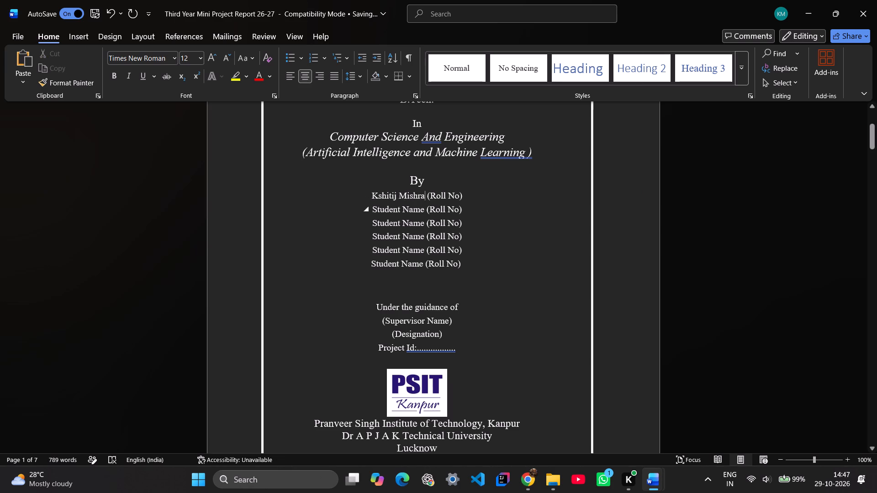
drag(424, 211, 381, 212)
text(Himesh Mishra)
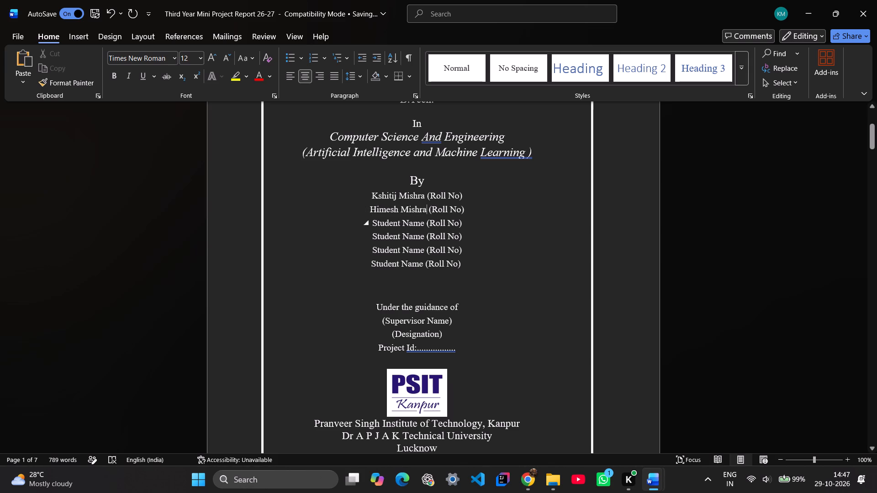
drag(423, 223, 378, 225)
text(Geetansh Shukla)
drag(423, 235, 374, 235)
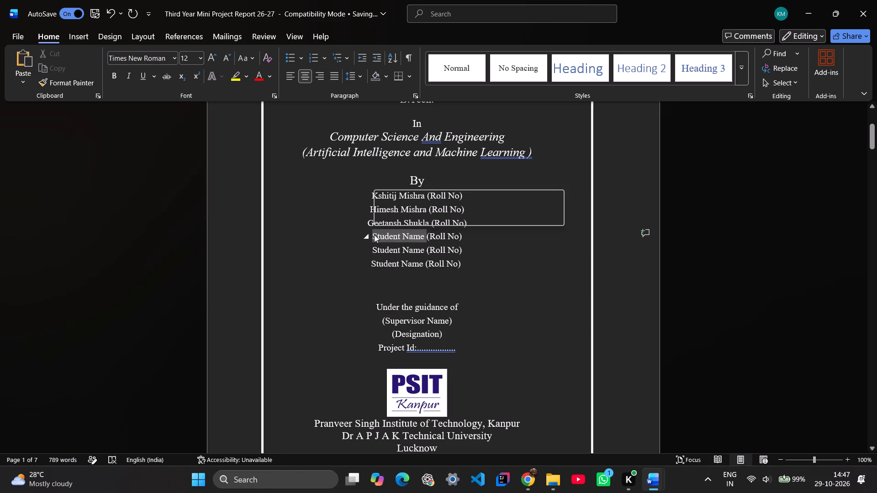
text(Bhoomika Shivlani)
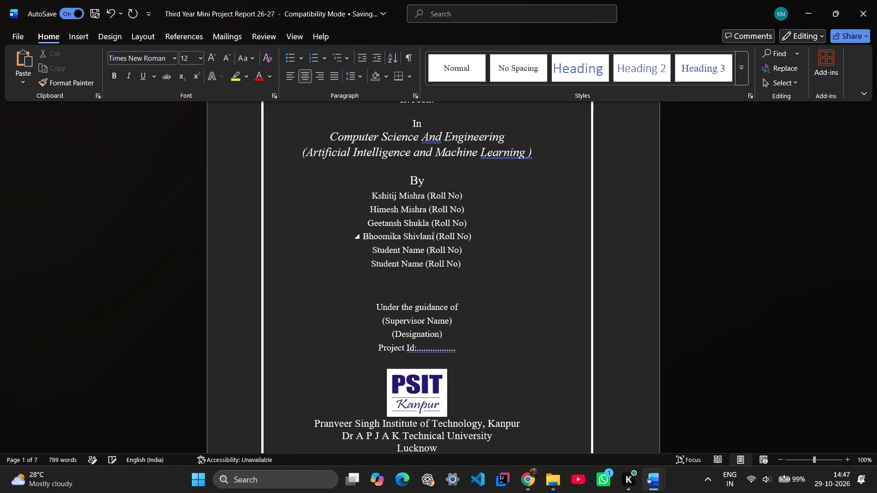
Replace the last two Student Name placeholders on the cover page with the remaining members' names, adding a period after the abbreviated first name.
drag(425, 248, 380, 250)
key(BackSpace)
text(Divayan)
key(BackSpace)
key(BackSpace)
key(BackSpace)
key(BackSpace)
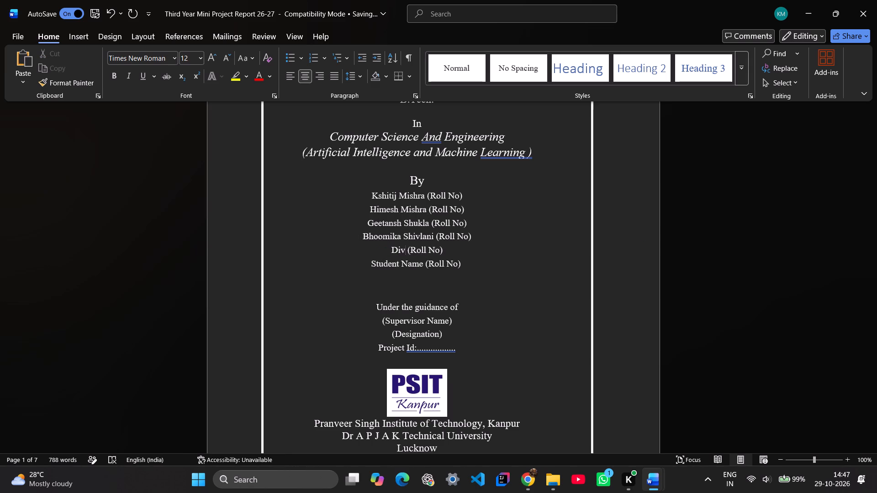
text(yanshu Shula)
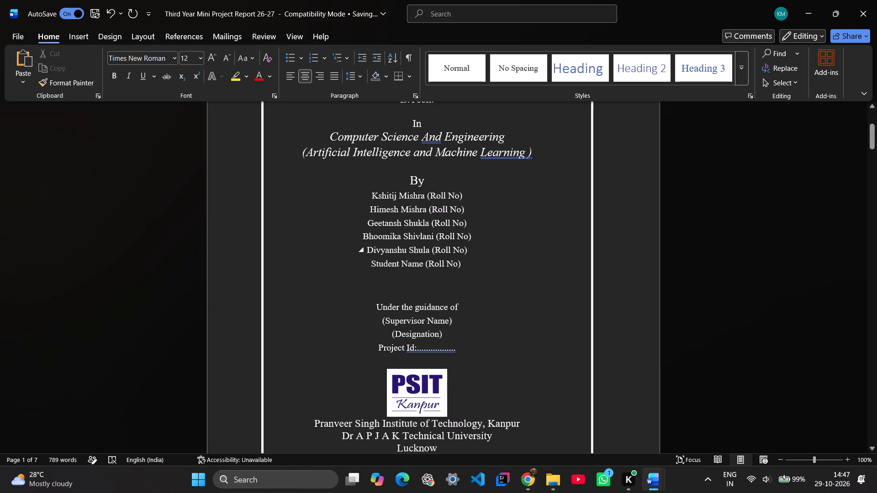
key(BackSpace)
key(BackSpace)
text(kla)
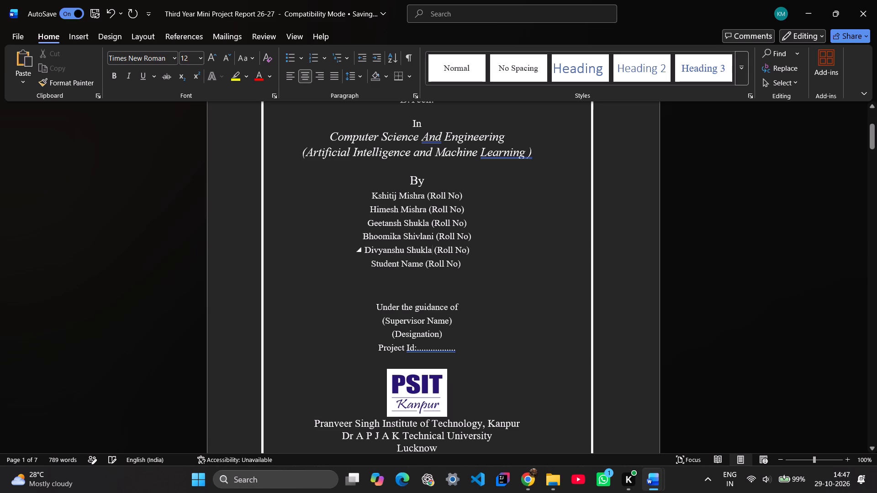
drag(422, 265, 375, 265)
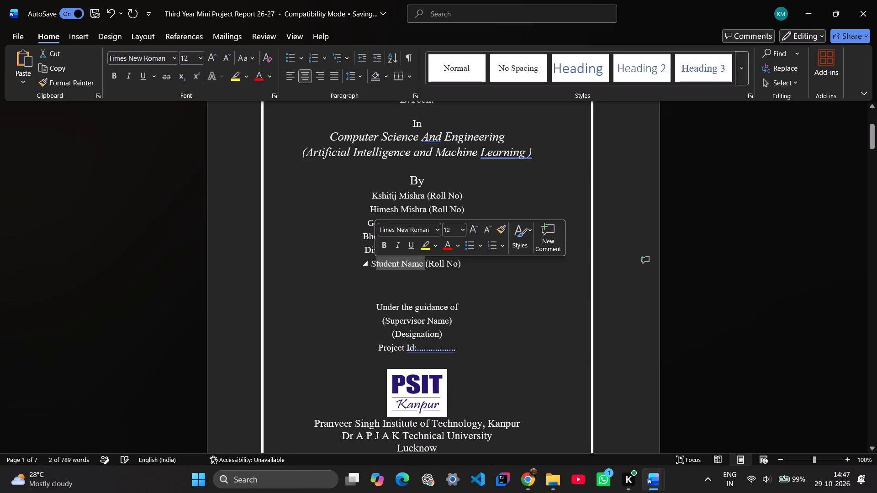
key(BackSpace)
key(BackSpace)
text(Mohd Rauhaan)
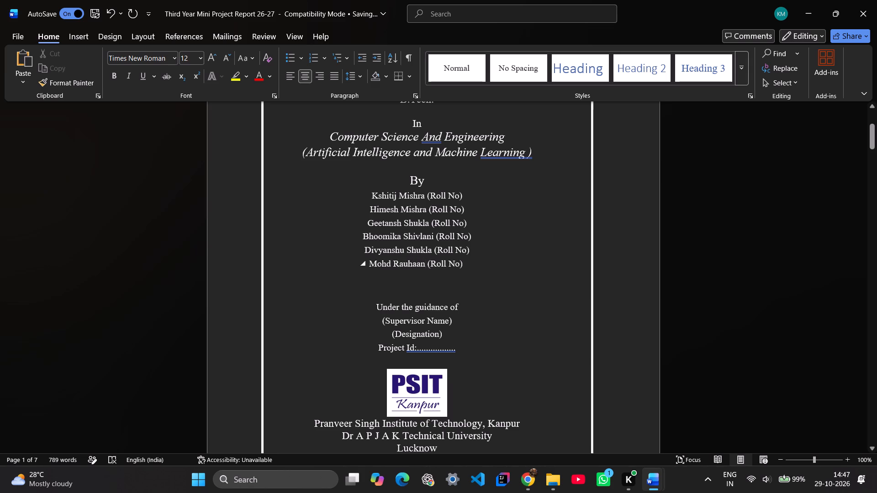
click(390, 264)
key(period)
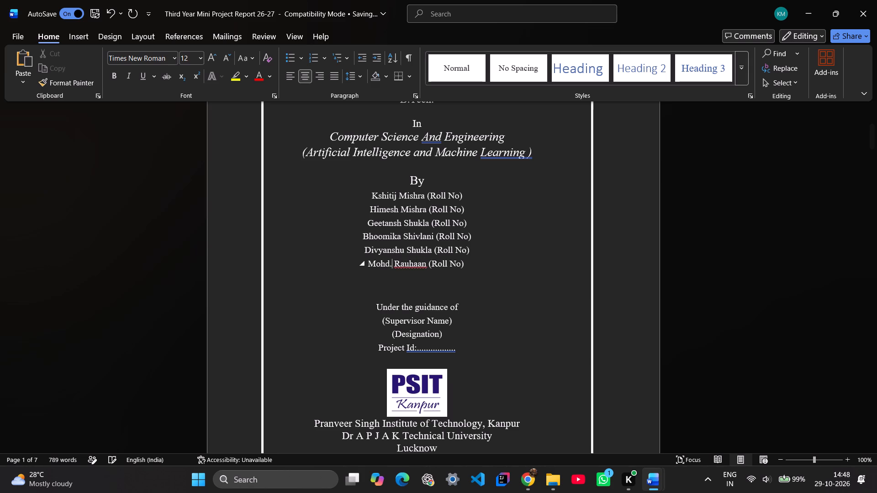
Clear the Roll No placeholder text for the first two students on the cover page, keeping the empty parentheses.
drag(458, 194, 428, 195)
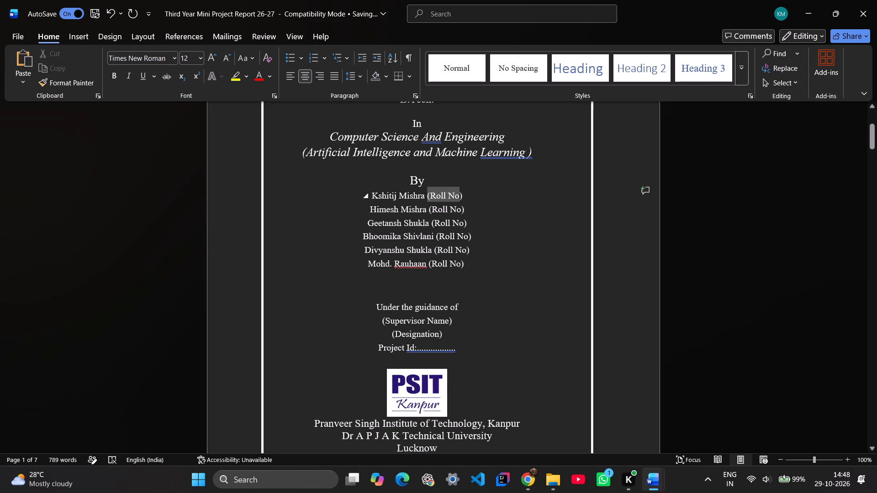
drag(428, 195, 431, 196)
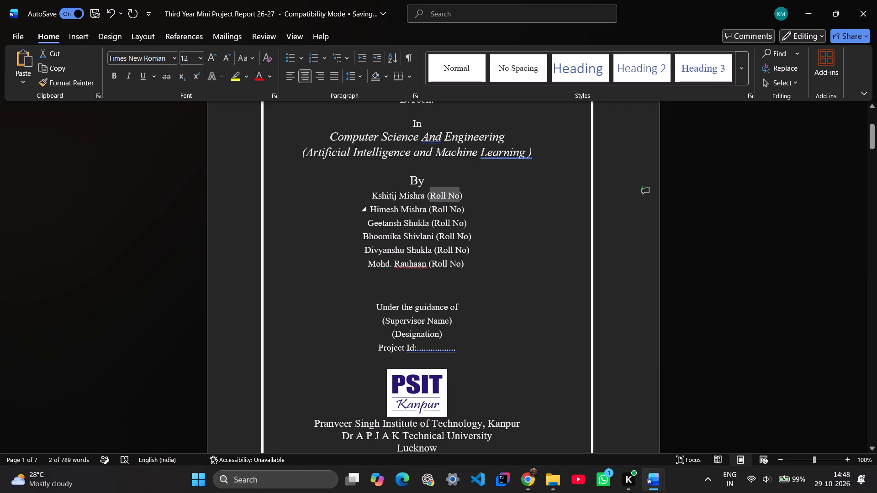
alt+drag(461, 209, 433, 210)
key(BackSpace)
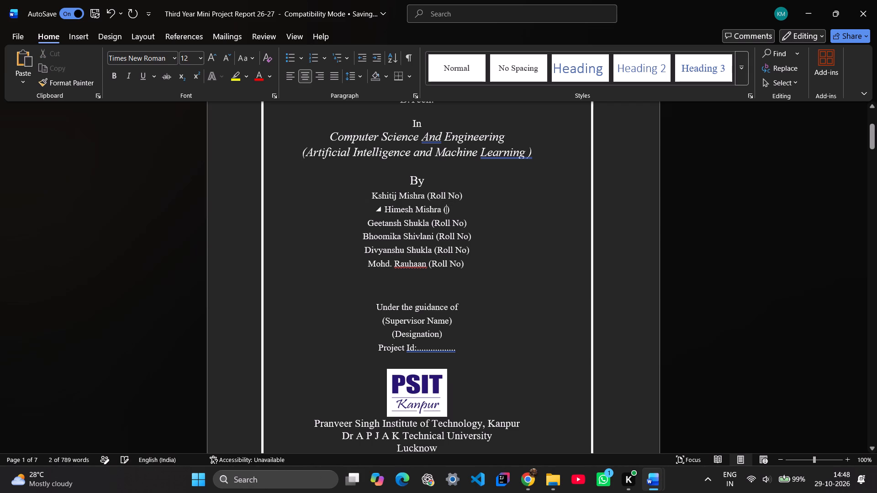
click(458, 196)
key(BackSpace)
key(BackSpace)
key(BackSpace)
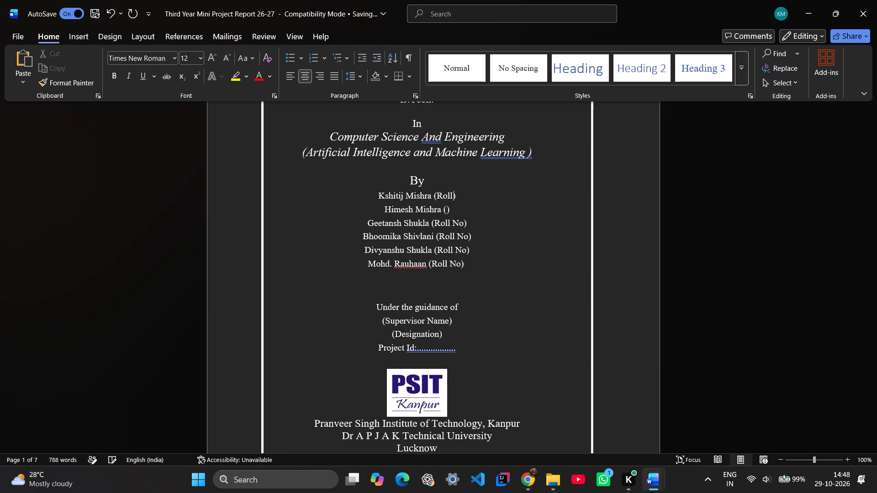
key(BackSpace)
key(BackSpace)
key(BackSpace)
key(BackSpace)
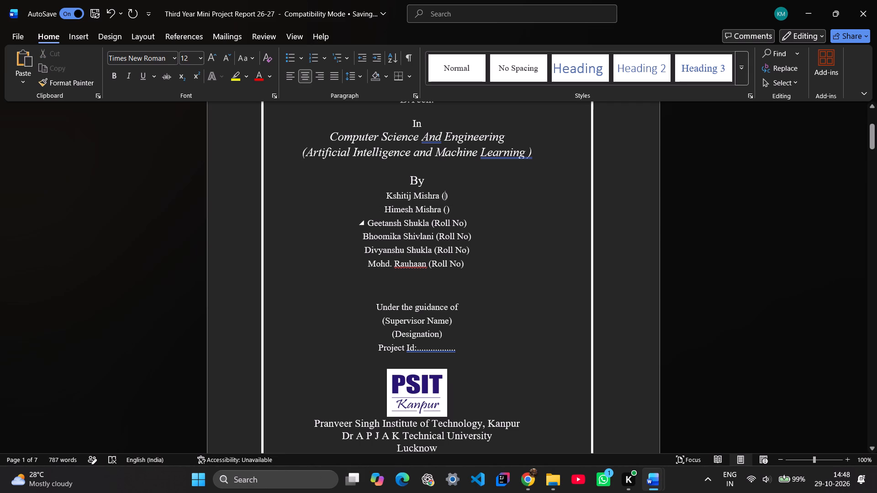
Clear the Roll No placeholder text for the third and fourth students, keeping the empty parentheses.
click(464, 221)
key(shift+BackSpace)
key(shift+BackSpace)
key(shift+BackSpace)
key(shift+BackSpace)
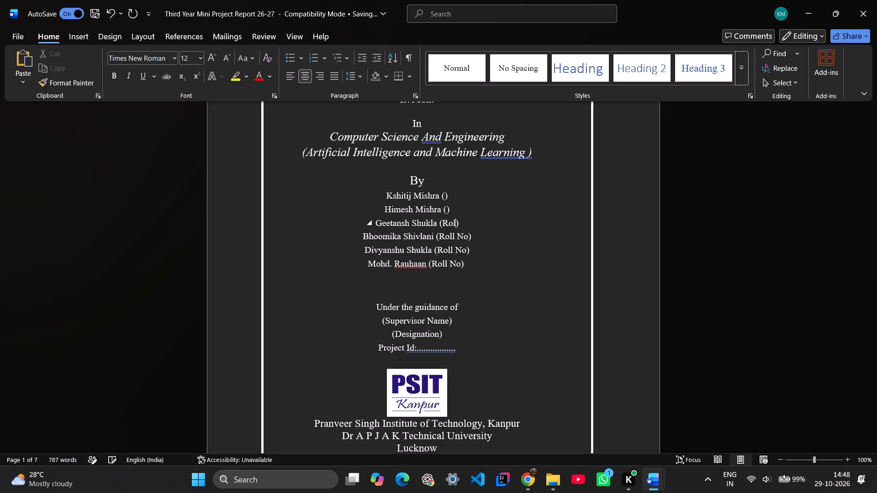
key(shift+BackSpace)
key(shift+BackSpace)
key(shift+BackSpace)
click(468, 231)
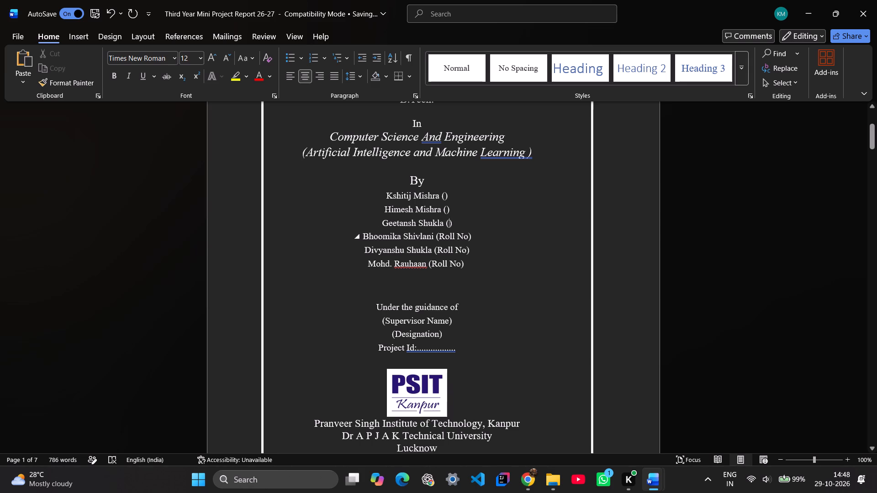
key(BackSpace)
key(BackSpace)
key(BackSpace)
key(BackSpace)
key(BackSpace)
key(BackSpace)
key(BackSpace)
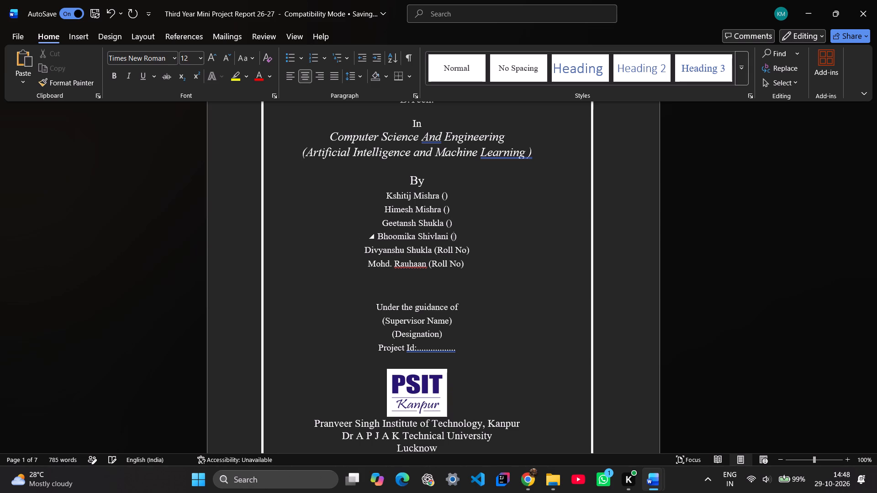
Clear the Roll No placeholder text for the fifth and sixth students on the cover page, keeping the empty parentheses.
click(465, 249)
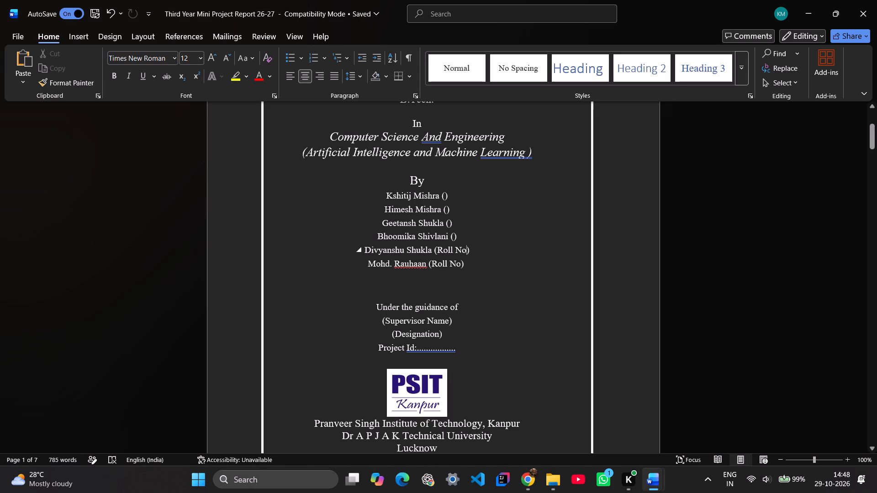
double_click(452, 250)
key(BackSpace)
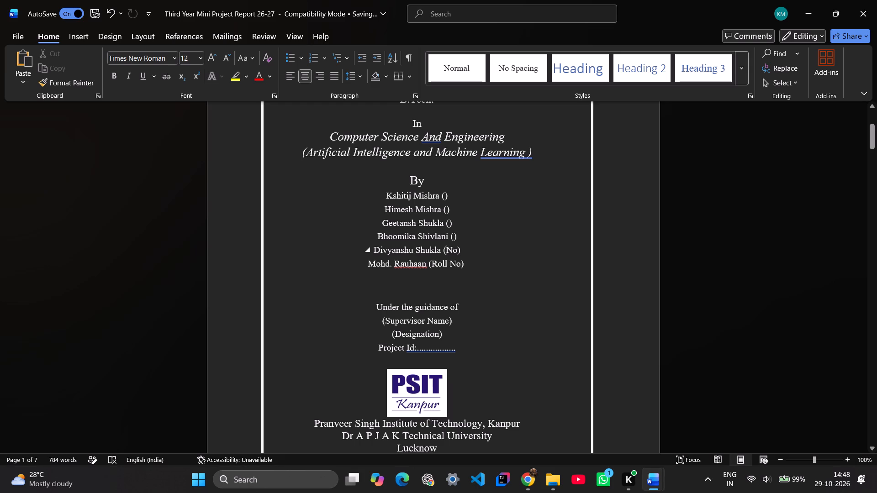
key(Right)
key(Right)
key(BackSpace)
key(BackSpace)
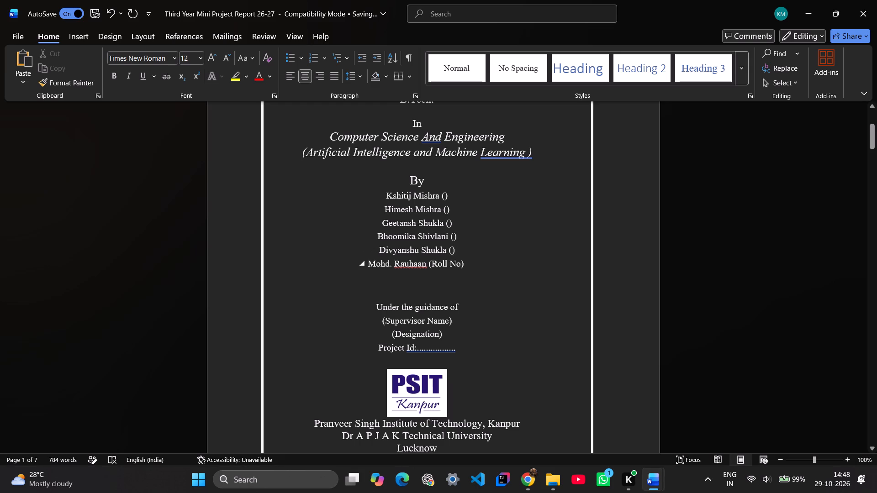
click(460, 263)
key(BackSpace)
key(BackSpace)
key(BackSpace)
key(BackSpace)
key(BackSpace)
key(BackSpace)
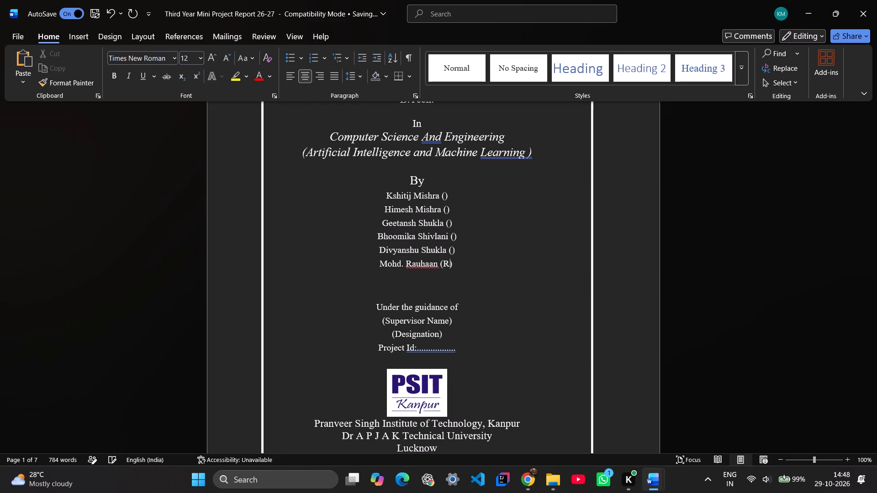
key(BackSpace)
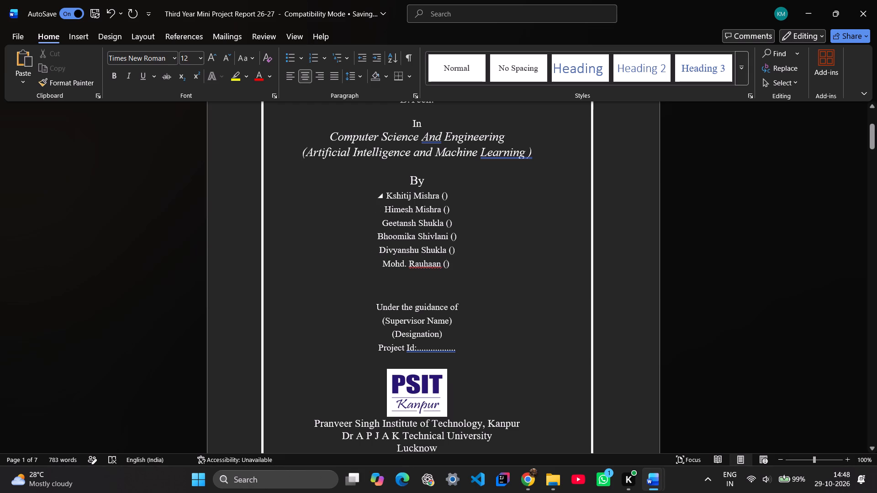
Enter the roll numbers of the first two students in their parentheses on the cover page, reusing the shared number prefix.
click(445, 195)
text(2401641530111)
drag(460, 197, 415, 197)
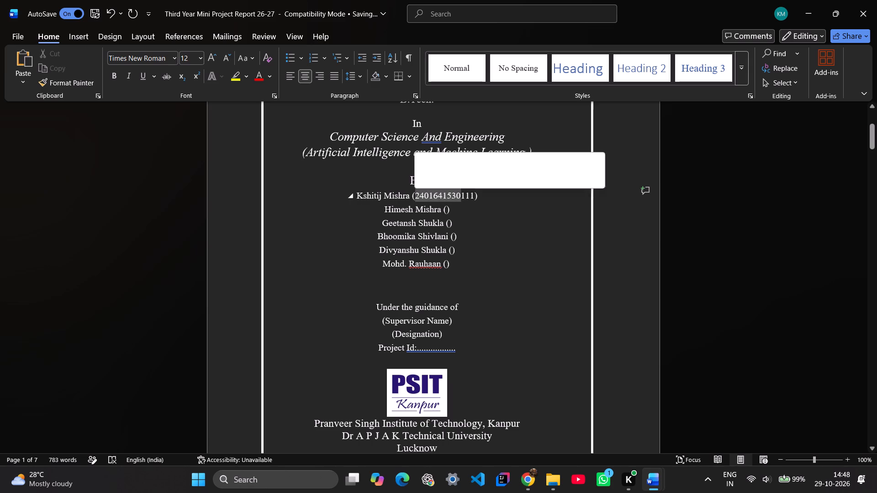
key(ctrl+c)
click(445, 211)
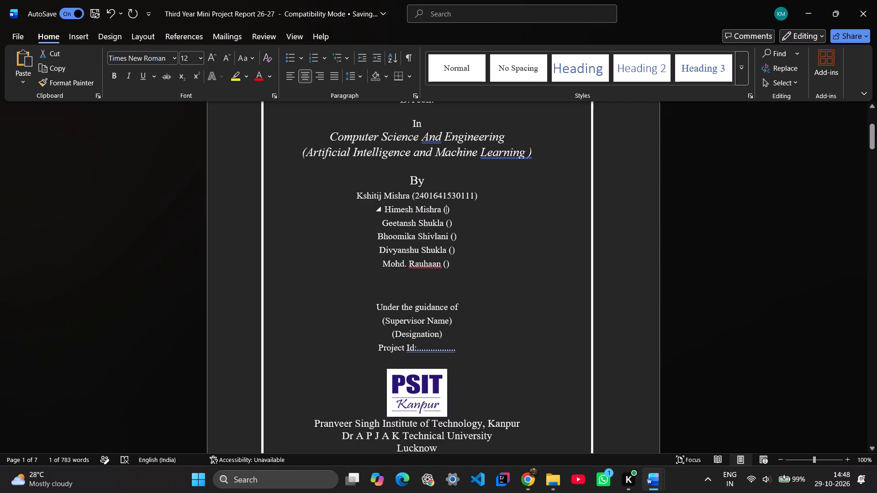
key(ctrl+v)
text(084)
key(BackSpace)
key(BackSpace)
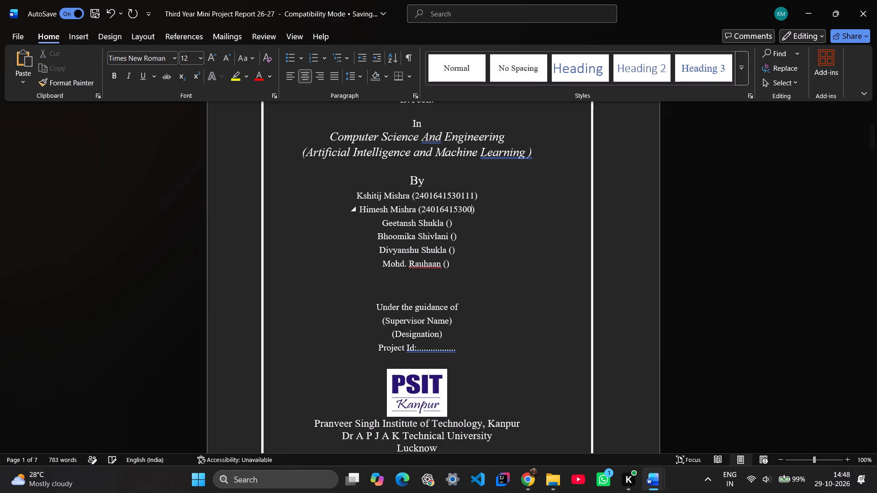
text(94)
Fill in the third and fourth students' roll numbers on the cover page, using the copied prefix plus each student's own ending.
click(448, 221)
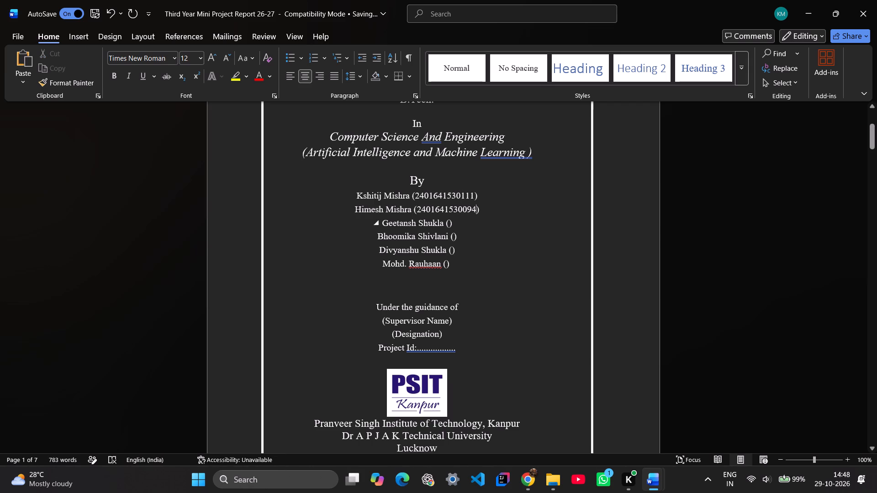
key(ctrl+v)
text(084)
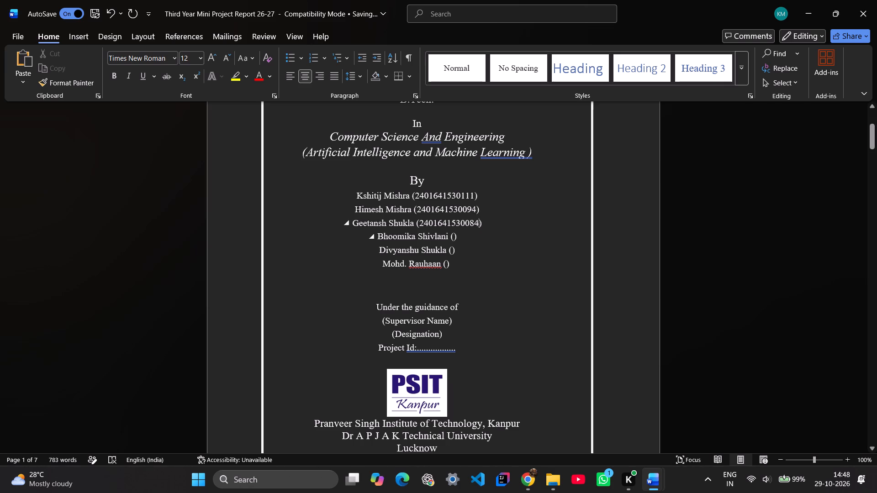
click(454, 234)
key(ctrl+v)
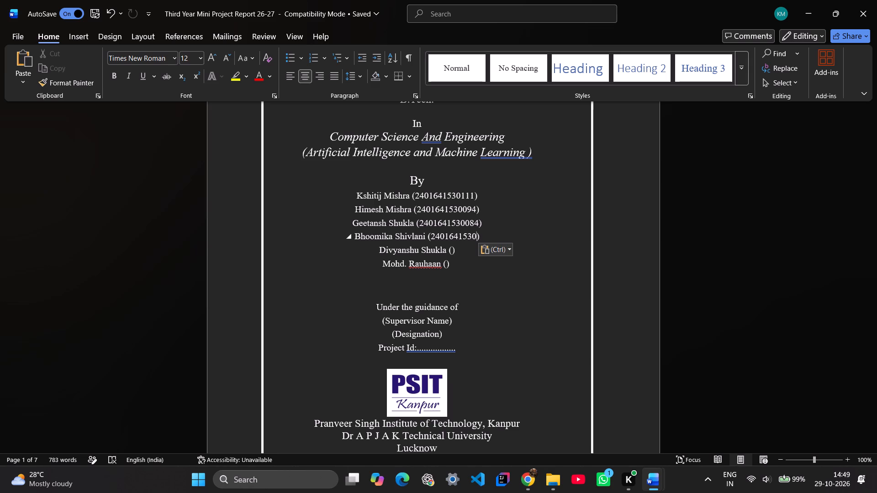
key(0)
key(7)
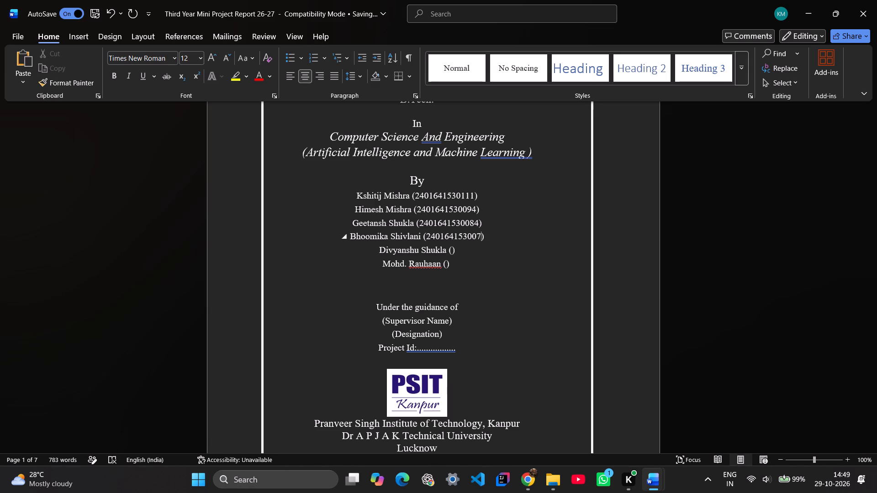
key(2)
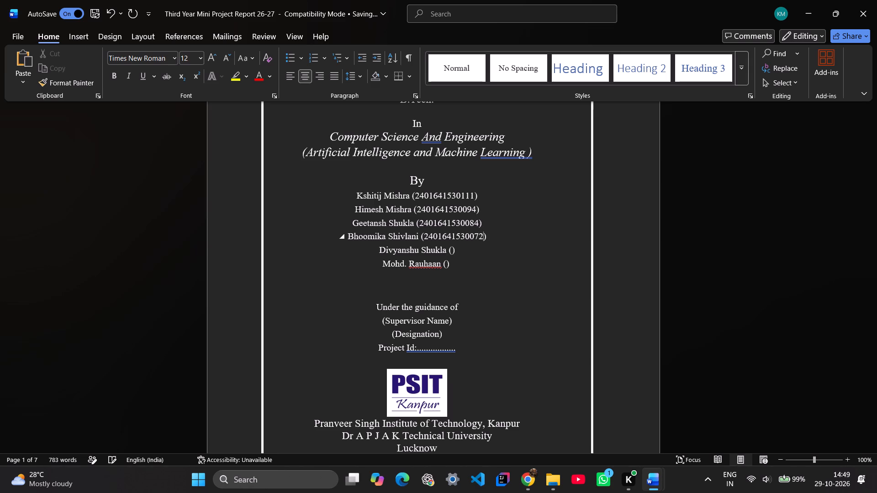
Fill in the fifth and sixth students' roll numbers on the cover page, using the copied prefix plus each student's own ending.
click(451, 249)
key(ctrl+v)
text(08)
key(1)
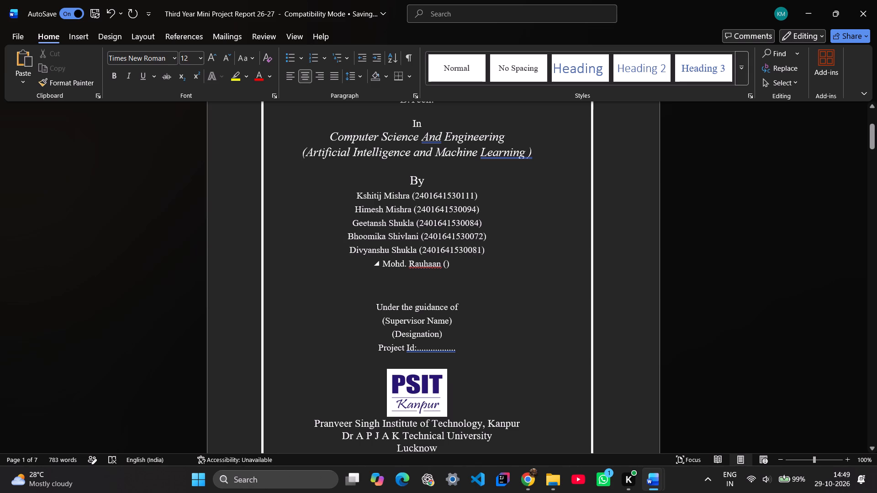
click(447, 263)
key(ctrl+v)
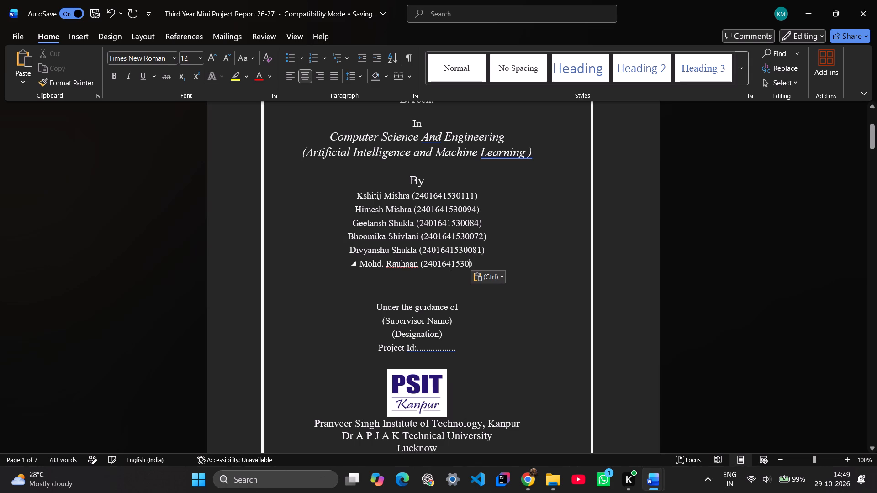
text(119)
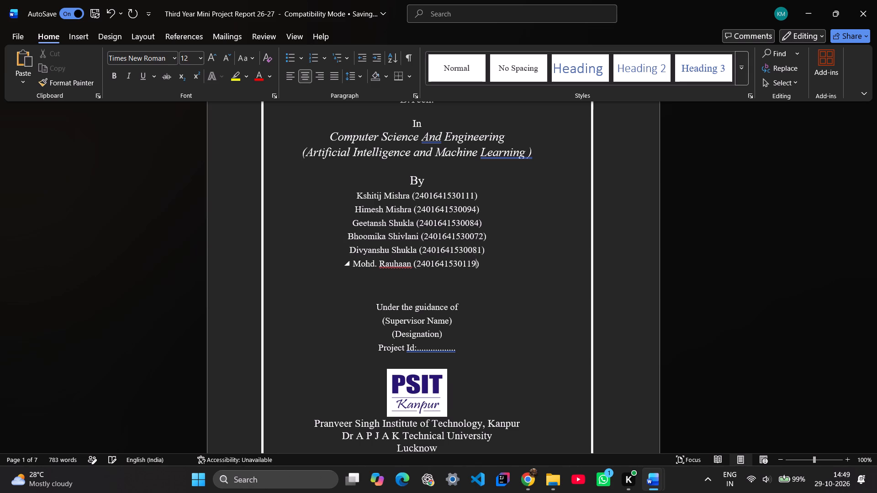
Look over the rest of the cover page and the Declaration and Certificate pages that follow it.
scroll(447, 263, down, 2)
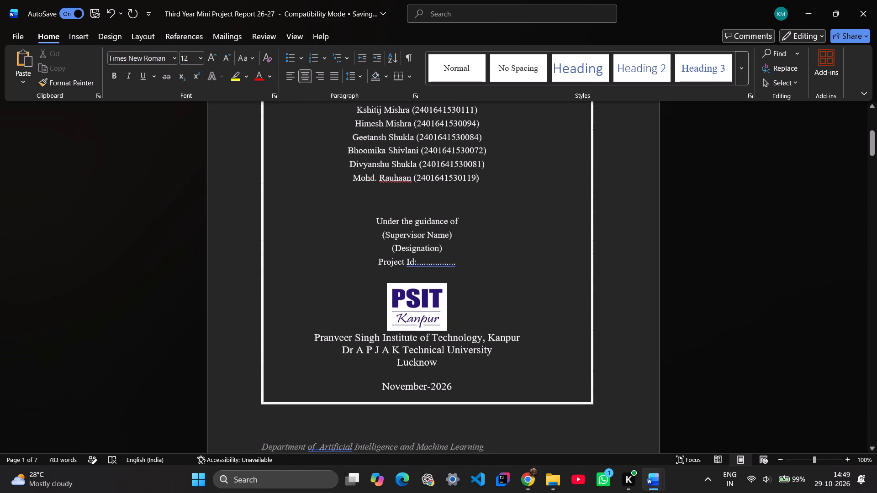
scroll(448, 270, down, 1)
click(444, 251)
scroll(444, 251, down, 1)
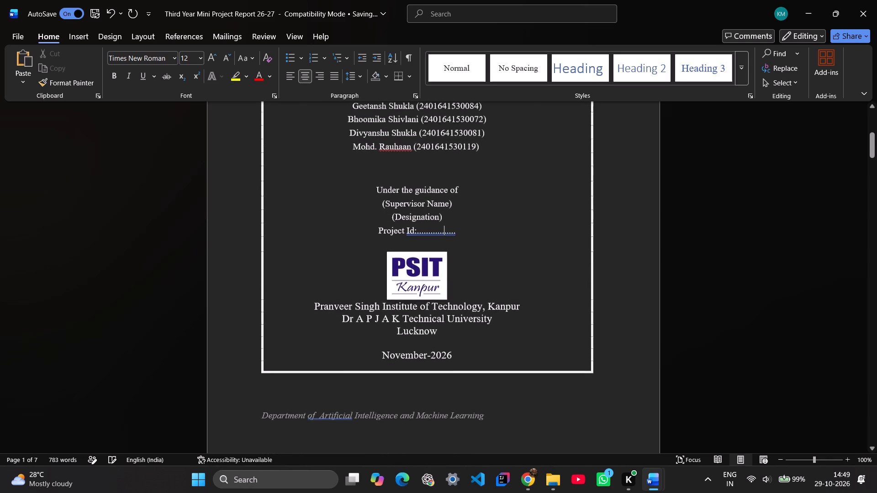
scroll(468, 325, down, 3)
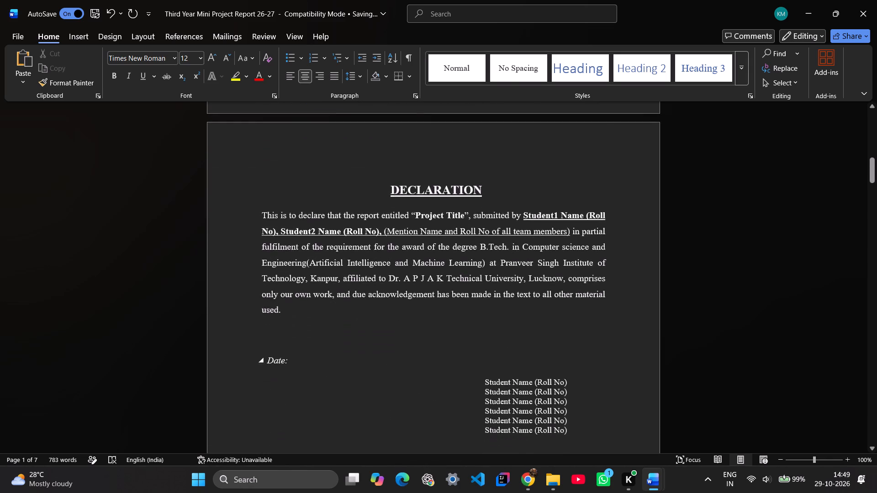
scroll(430, 369, down, 3)
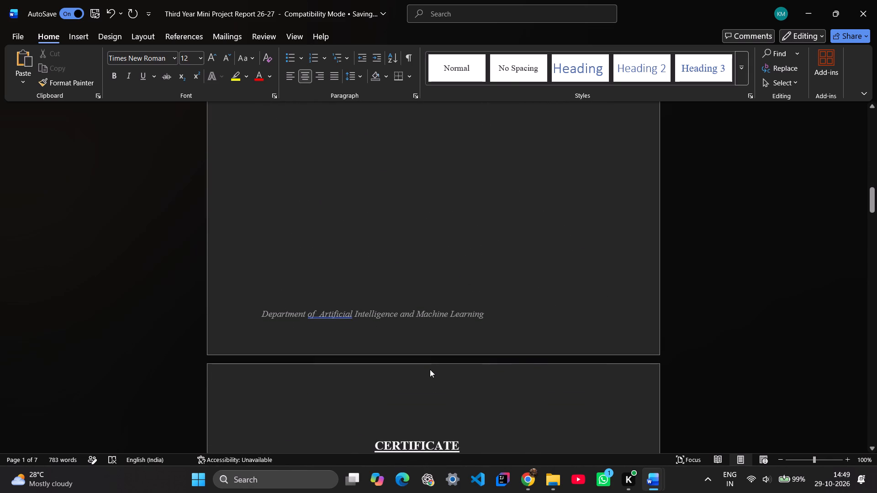
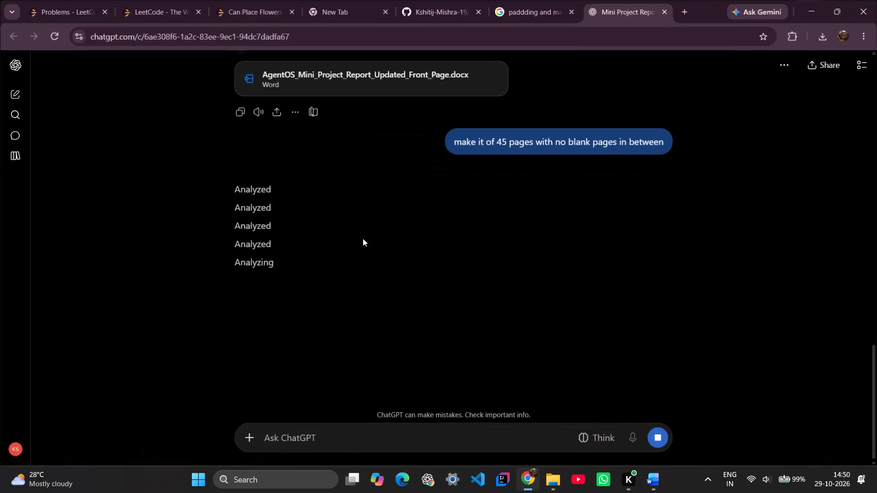
Look through the first pages of the newly generated report preview, from the cover to the Abstract heading, for layout and blank pages.
scroll(452, 191, down, 2)
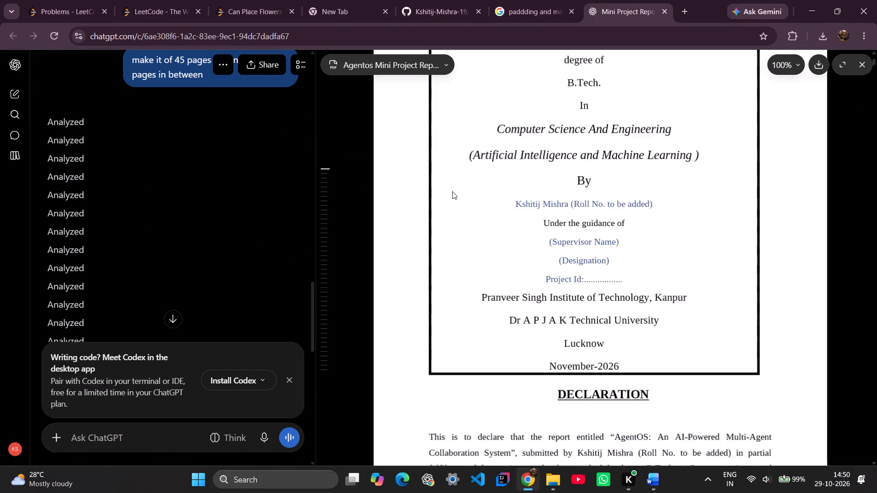
scroll(452, 191, down, 14)
scroll(452, 191, up, 1)
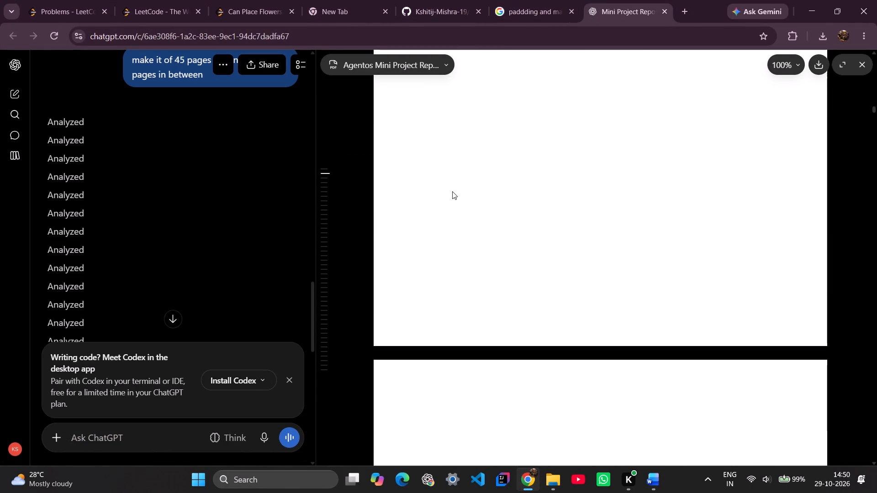
scroll(452, 191, up, 3)
scroll(452, 191, down, 2)
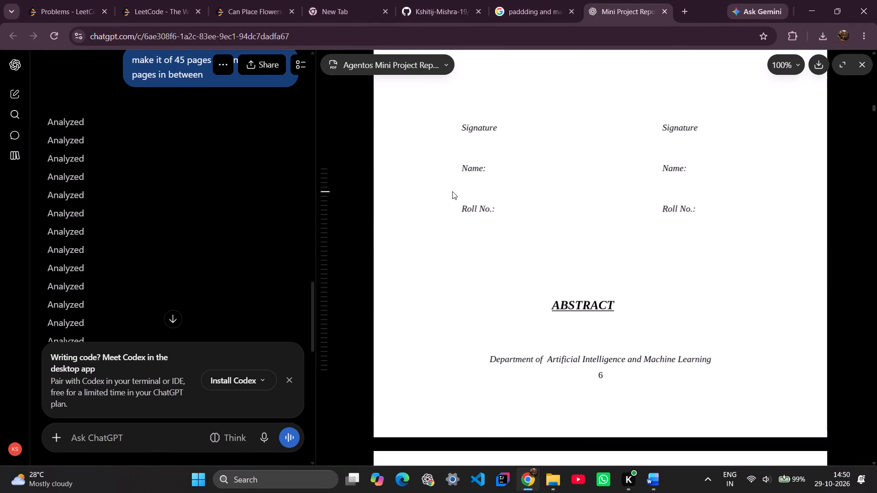
scroll(452, 191, down, 1)
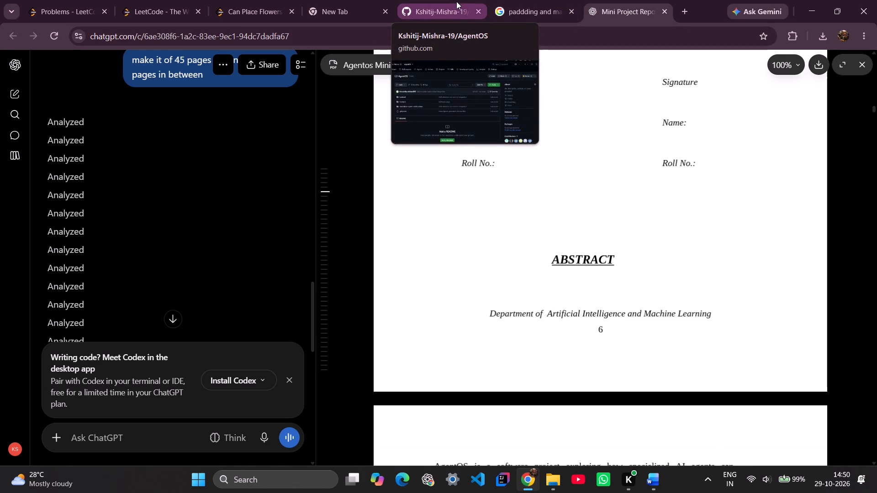
Search the web for "omniverse video analyzer" in a new browser tab.
click(681, 6)
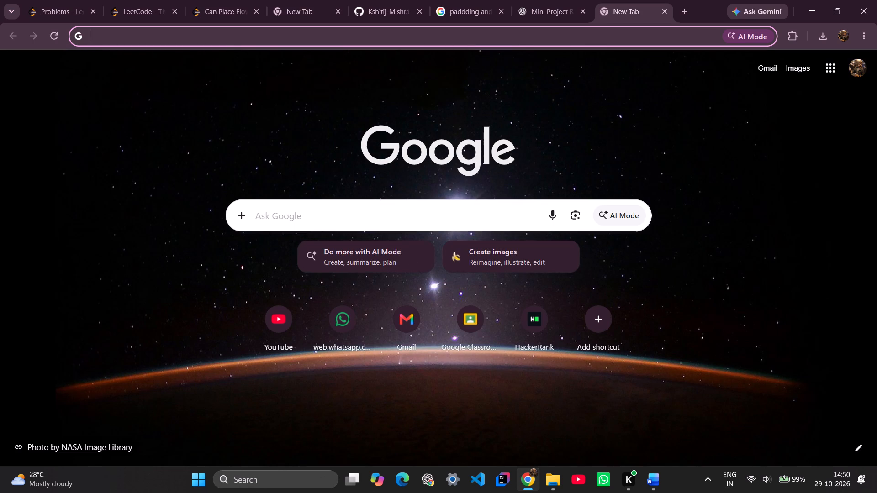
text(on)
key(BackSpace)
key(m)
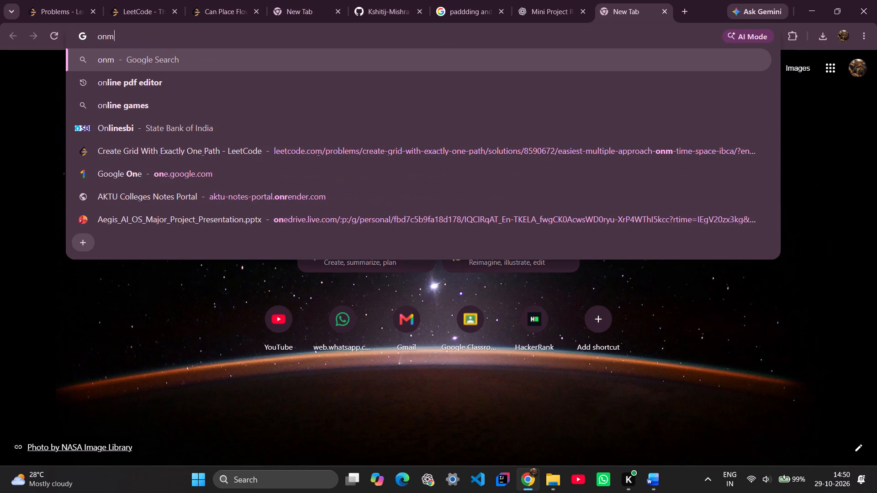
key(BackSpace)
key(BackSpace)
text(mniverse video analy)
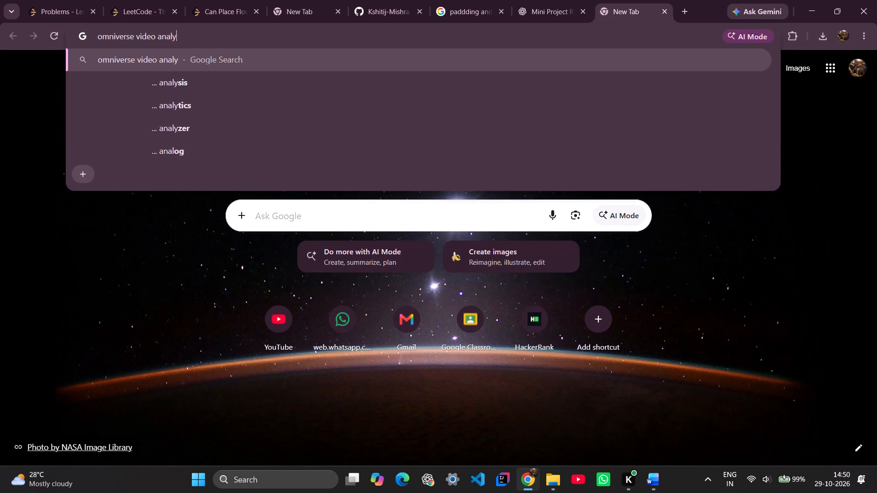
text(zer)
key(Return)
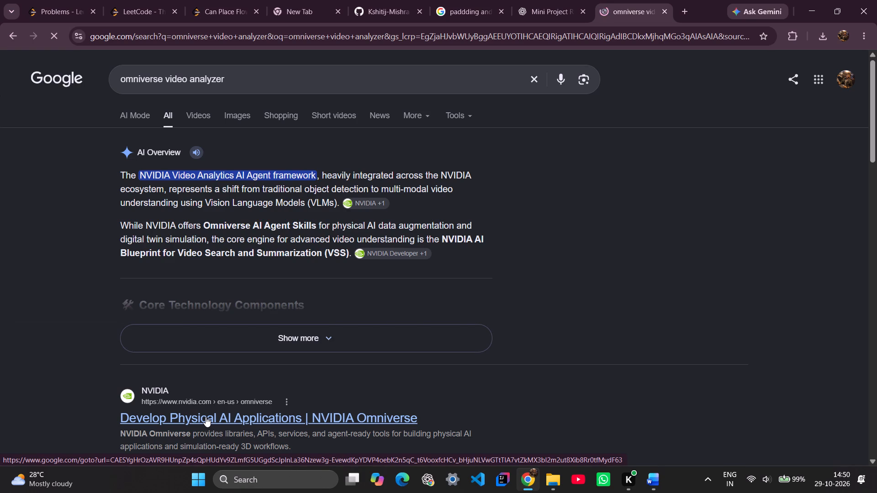
Find Google Scholar through a web search and search it for "agentos".
click(534, 77)
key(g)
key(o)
key(BackSpace)
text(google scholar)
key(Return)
click(188, 183)
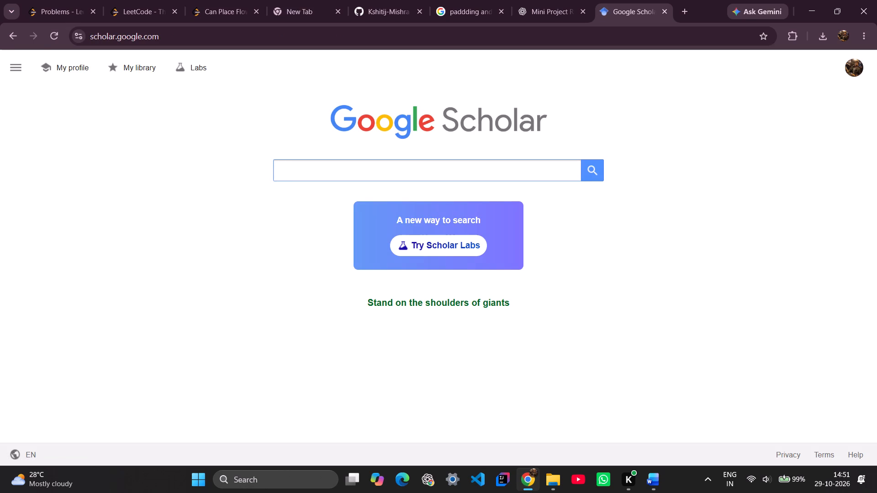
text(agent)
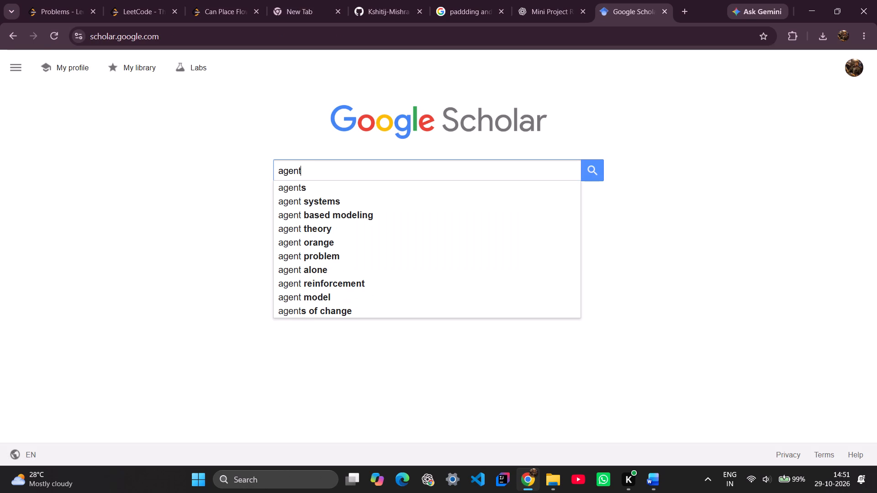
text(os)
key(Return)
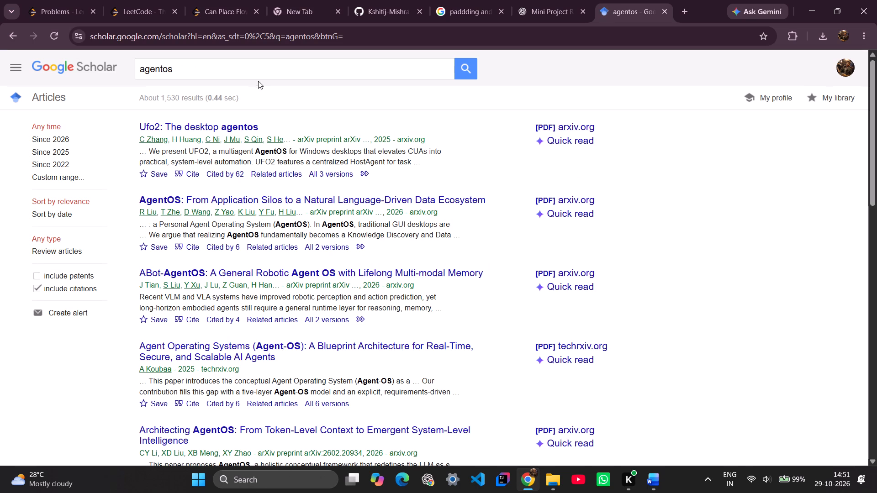
Change the Google Scholar search to "agentic ai operating system".
click(275, 66)
key(BackSpace)
key(BackSpace)
key(BackSpace)
key(BackSpace)
key(BackSpace)
key(BackSpace)
key(BackSpace)
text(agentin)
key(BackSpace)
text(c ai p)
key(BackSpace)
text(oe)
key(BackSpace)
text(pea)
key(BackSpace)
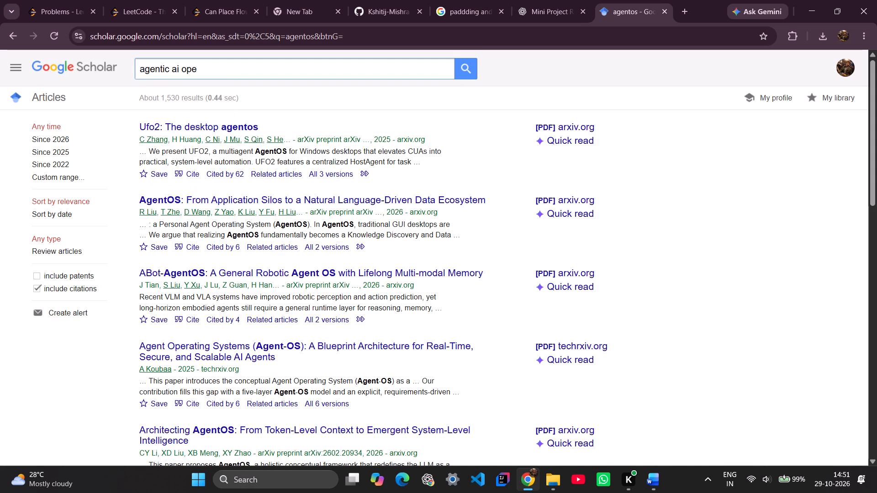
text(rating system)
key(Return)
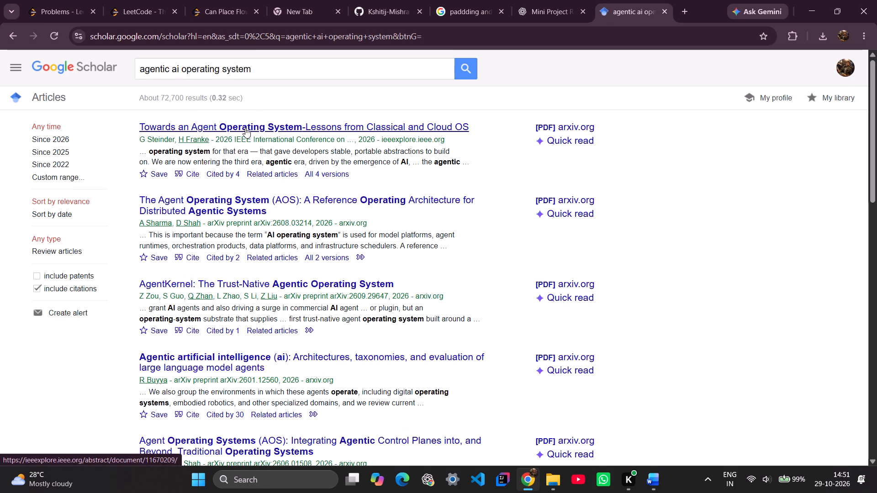
Open the paper "Towards an Agent Operating System-Lessons from Classical and Cloud OS" and read its abstract and publication details.
click(245, 128)
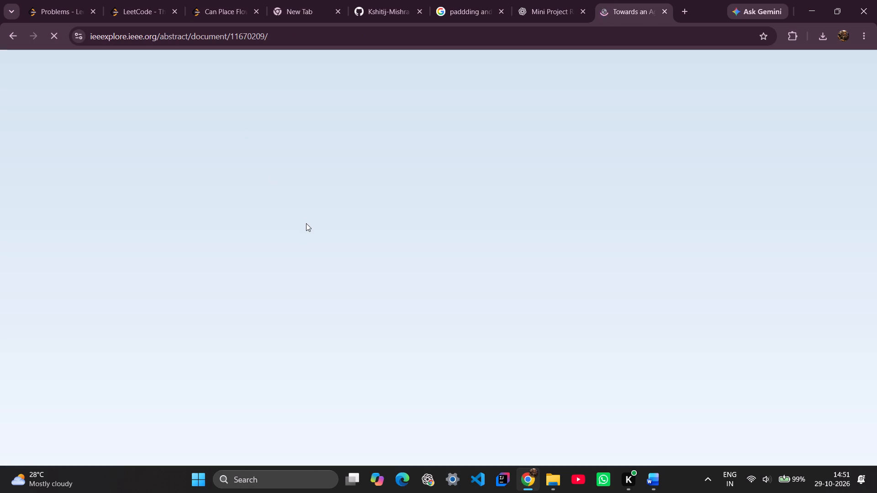
scroll(324, 175, down, 1)
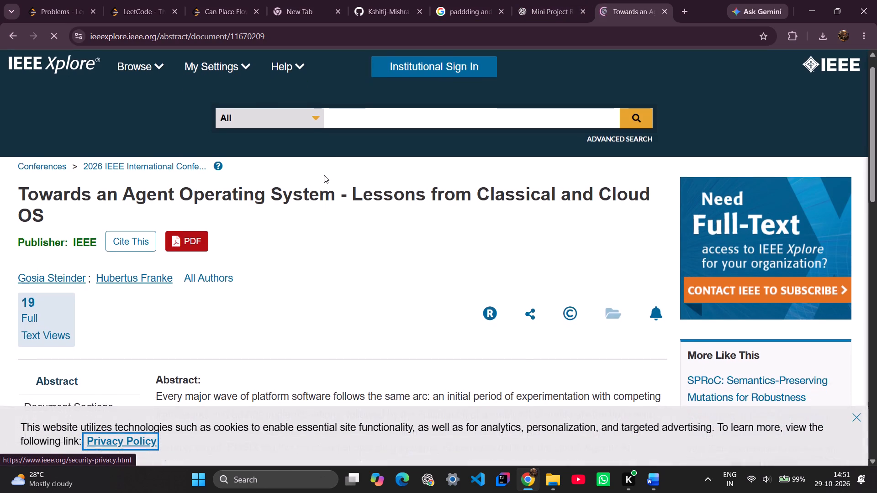
scroll(324, 175, down, 3)
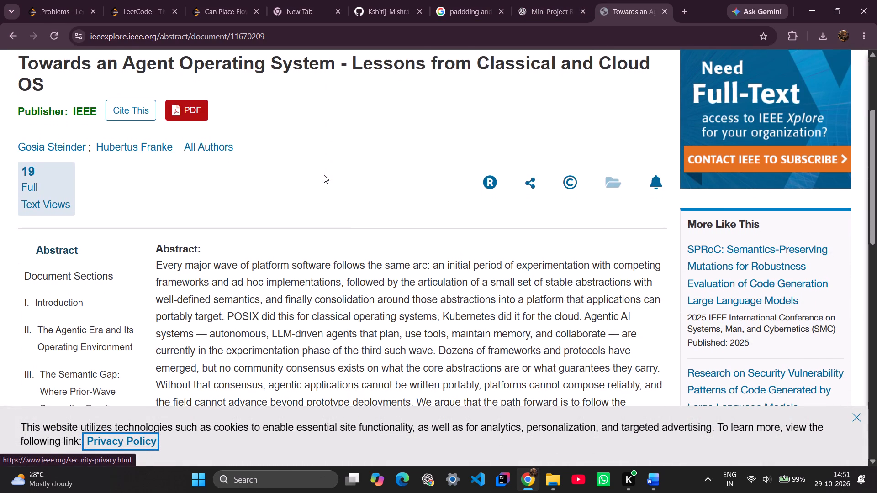
scroll(324, 175, down, 3)
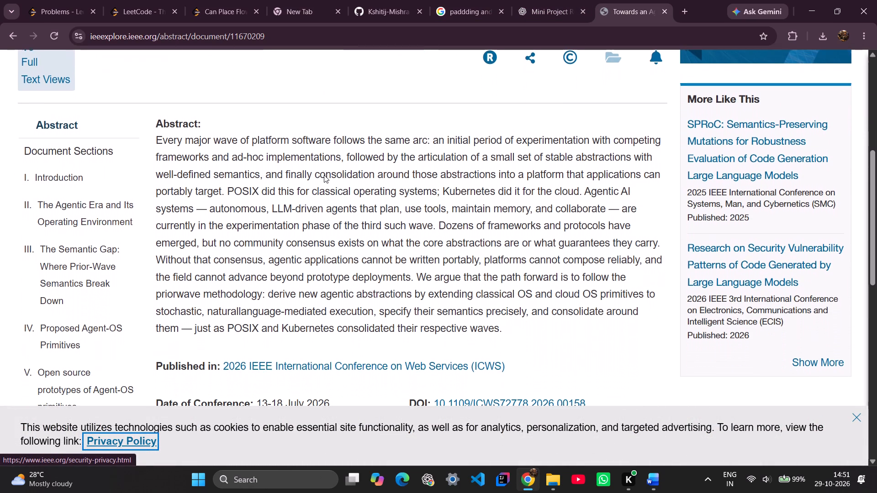
scroll(324, 175, down, 2)
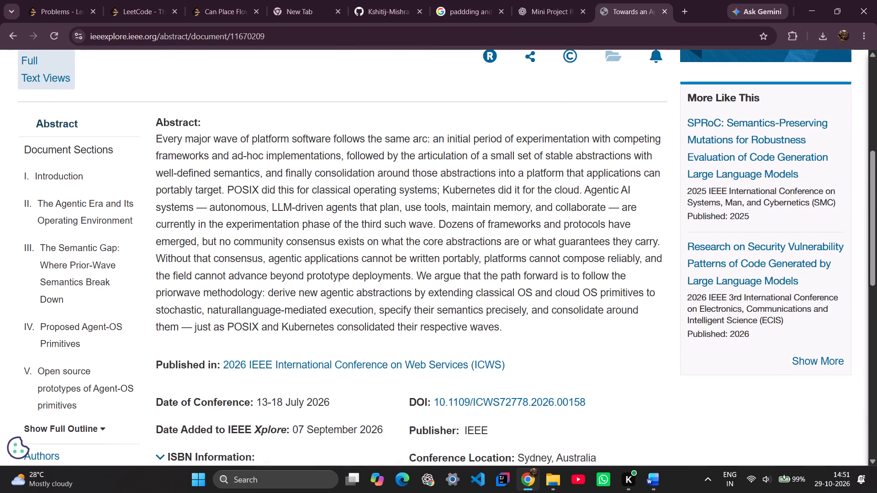
scroll(324, 175, down, 1)
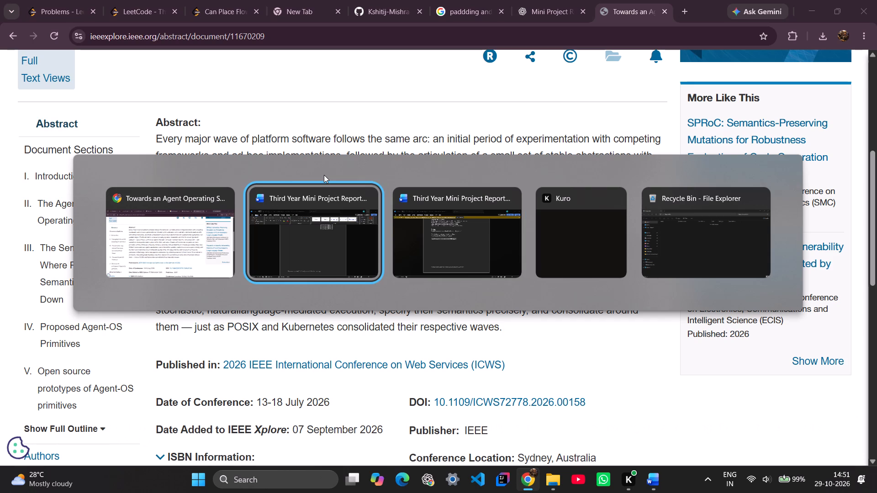
Switch to the Third Year Mini Project Report in Word and copy all six student name and roll number lines from the cover page.
scroll(361, 223, up, 2)
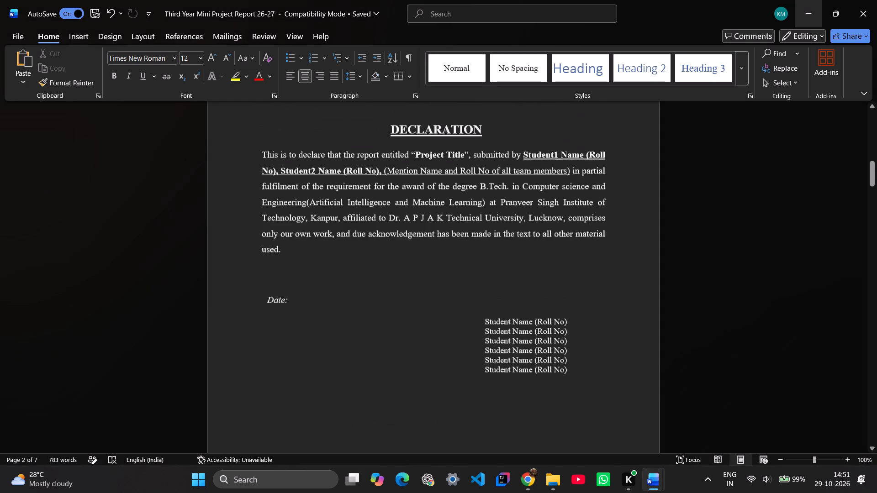
scroll(361, 223, up, 12)
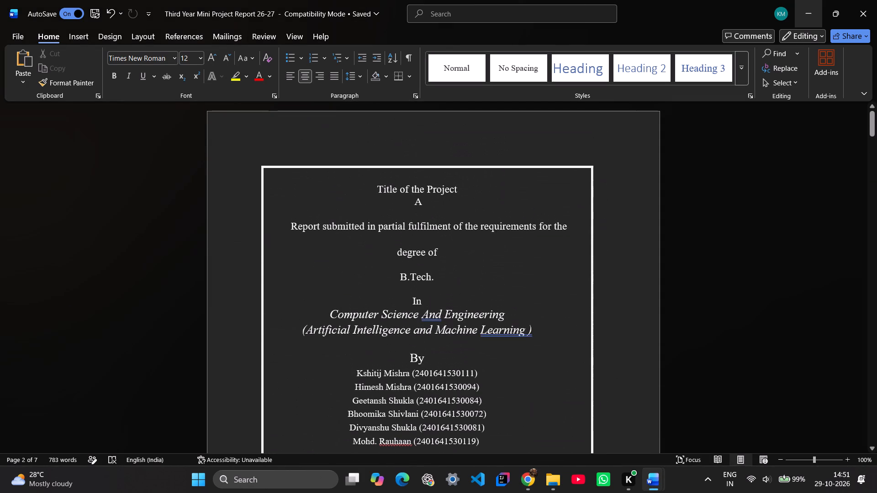
scroll(361, 223, down, 7)
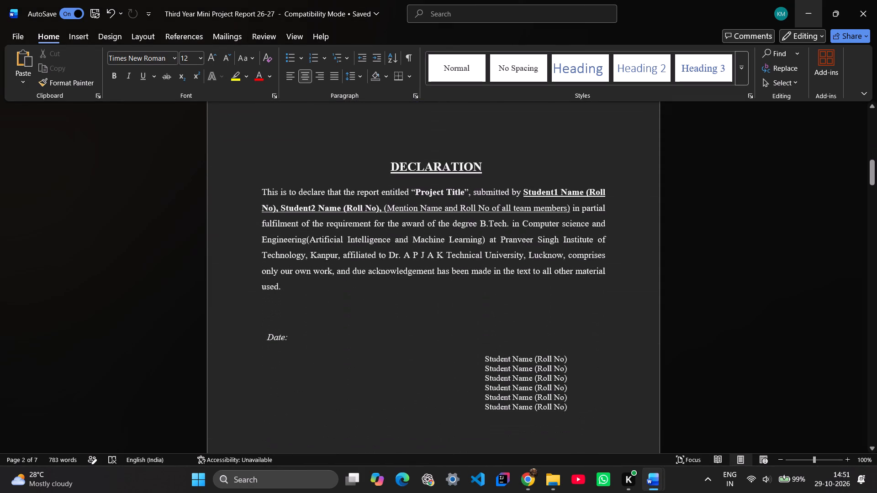
scroll(397, 291, up, 3)
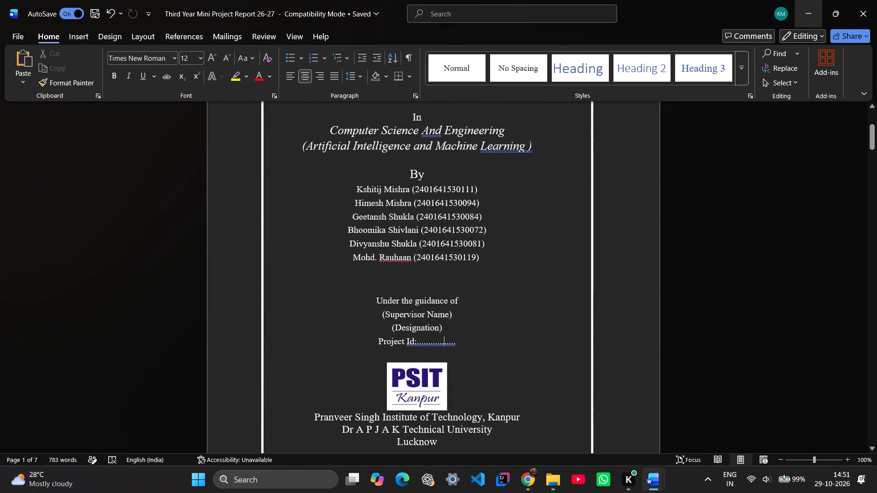
drag(357, 190, 479, 260)
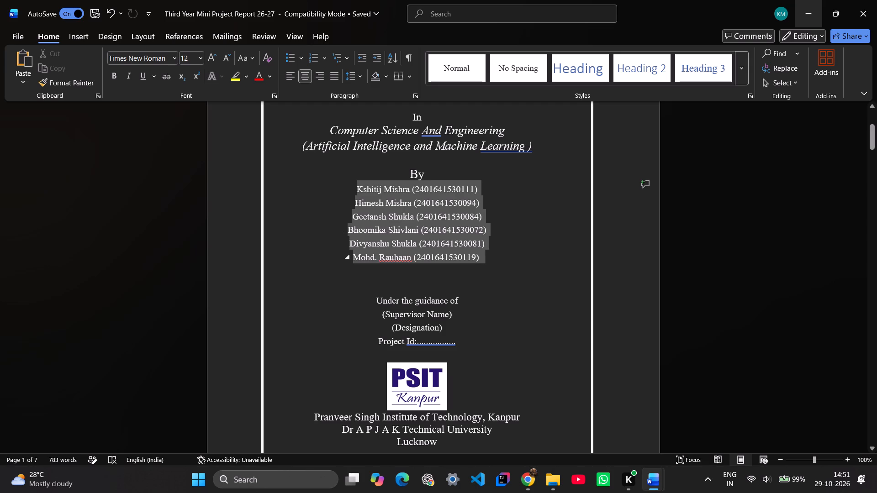
drag(479, 260, 477, 257)
drag(477, 257, 479, 256)
key(ctrl+c)
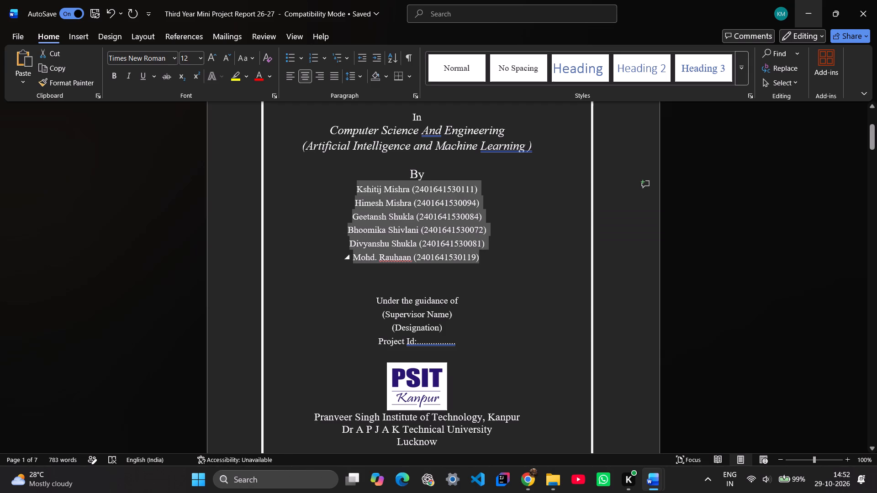
click(479, 256)
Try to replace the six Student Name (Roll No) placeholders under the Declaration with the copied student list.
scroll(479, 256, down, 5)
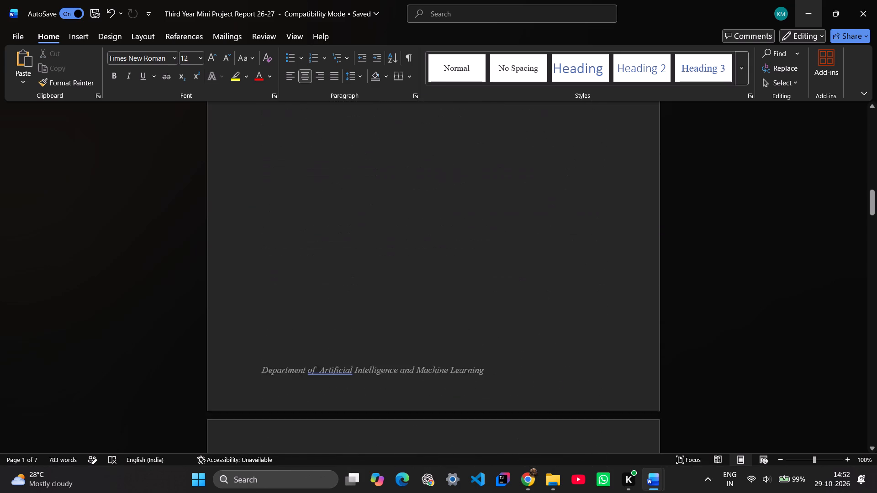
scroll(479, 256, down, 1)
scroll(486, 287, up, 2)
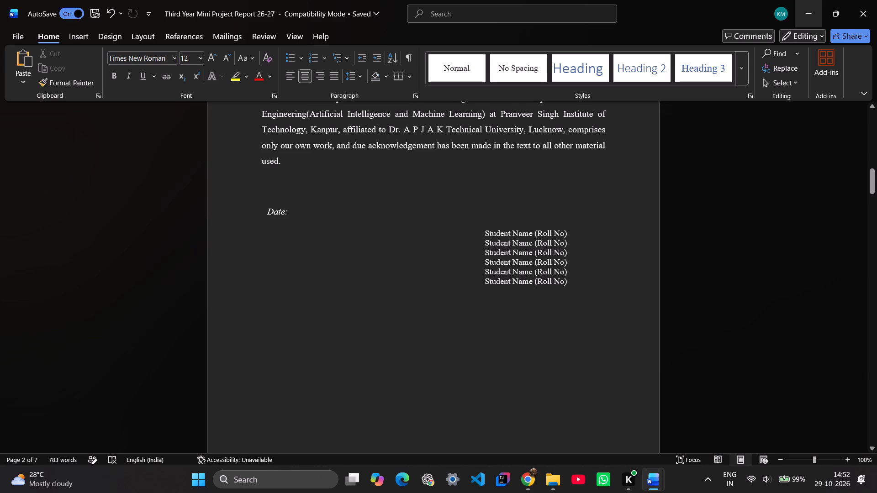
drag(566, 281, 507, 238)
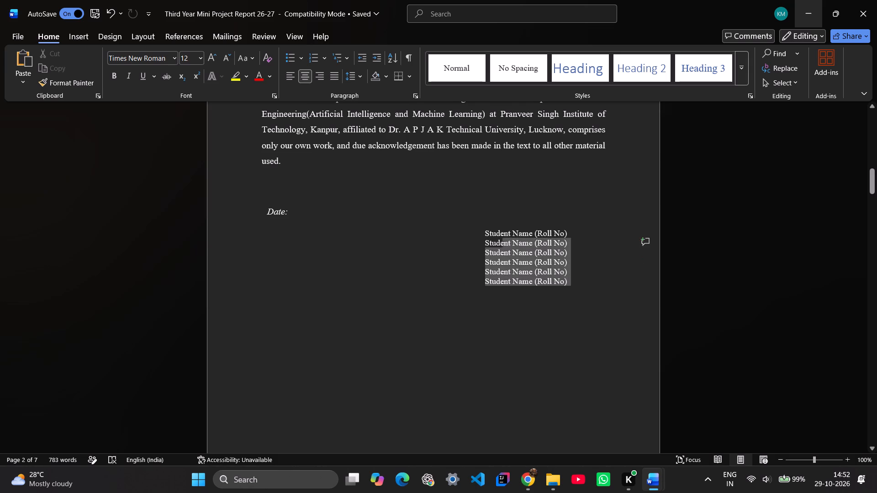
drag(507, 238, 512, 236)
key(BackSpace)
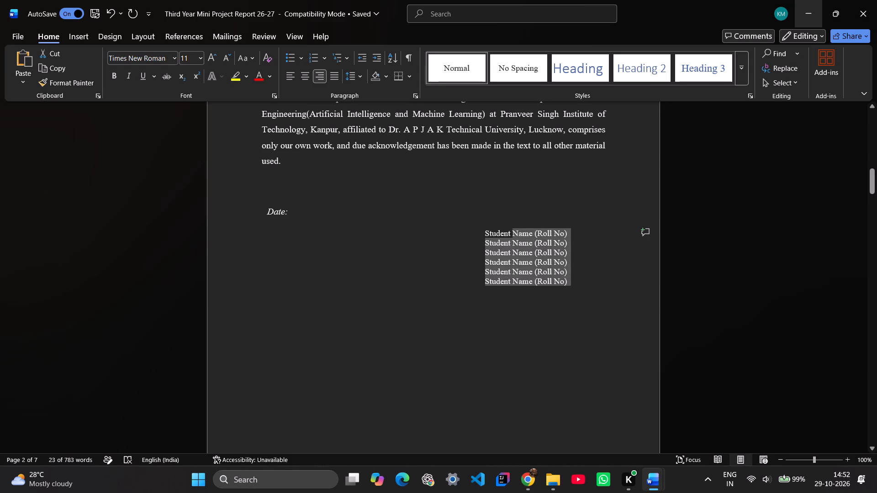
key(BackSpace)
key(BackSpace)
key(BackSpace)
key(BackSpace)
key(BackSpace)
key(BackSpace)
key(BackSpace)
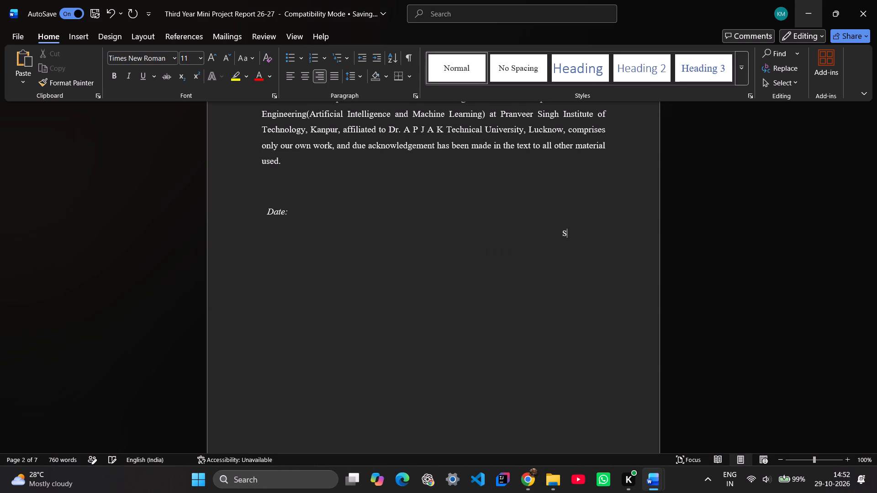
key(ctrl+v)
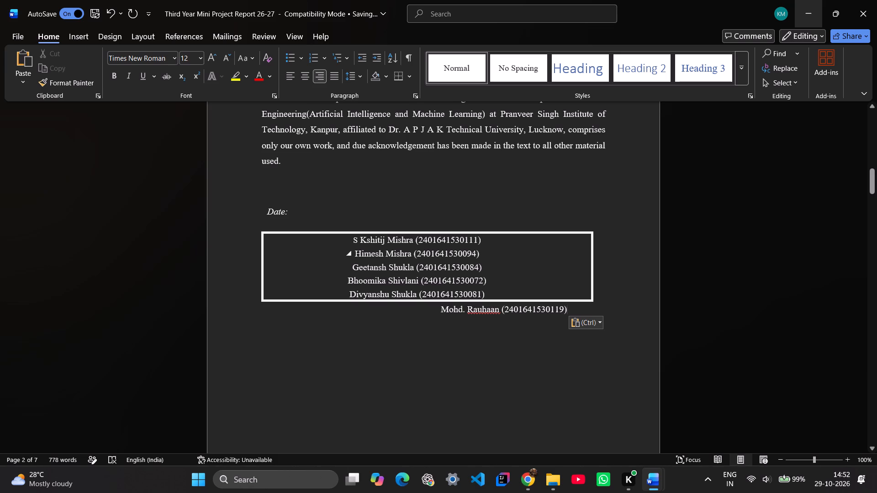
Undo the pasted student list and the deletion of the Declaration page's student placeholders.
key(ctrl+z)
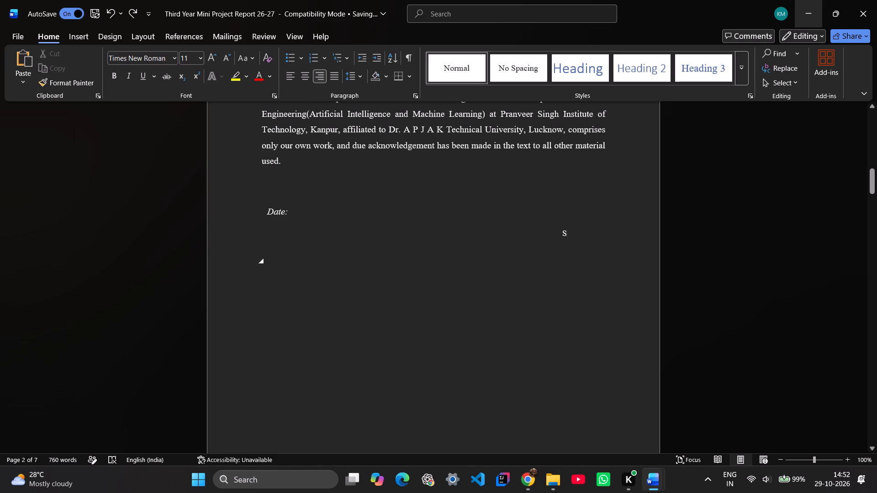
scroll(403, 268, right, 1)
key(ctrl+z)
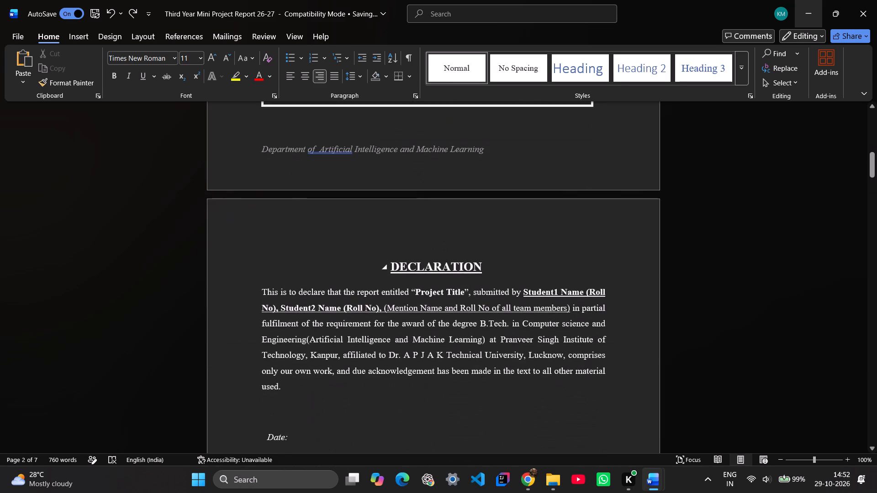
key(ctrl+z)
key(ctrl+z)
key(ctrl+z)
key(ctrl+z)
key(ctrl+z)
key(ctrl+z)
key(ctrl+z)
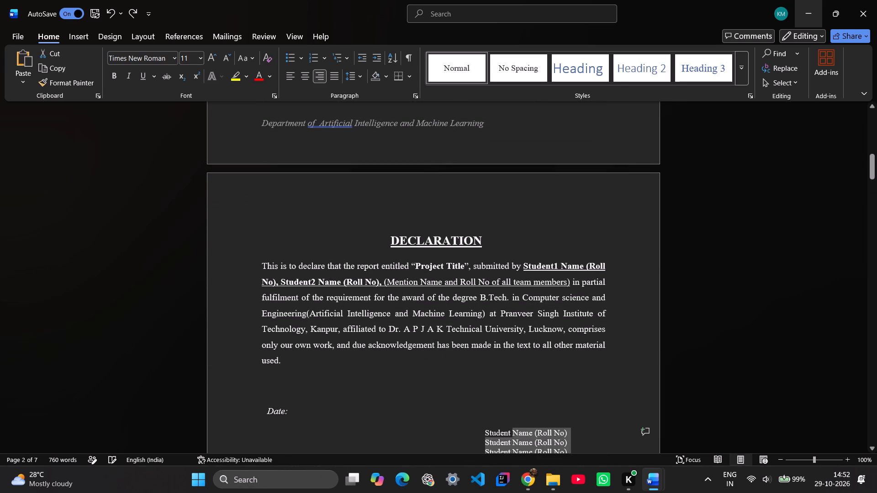
Replace the first Student Name placeholder under the Declaration with the first student's name copied from the cover page.
scroll(403, 268, up, 1)
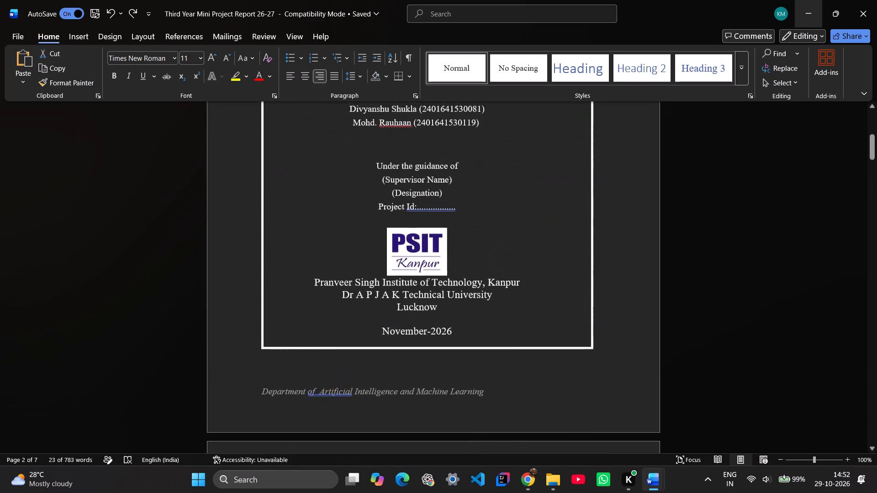
scroll(403, 268, up, 1)
key(ctrl+z)
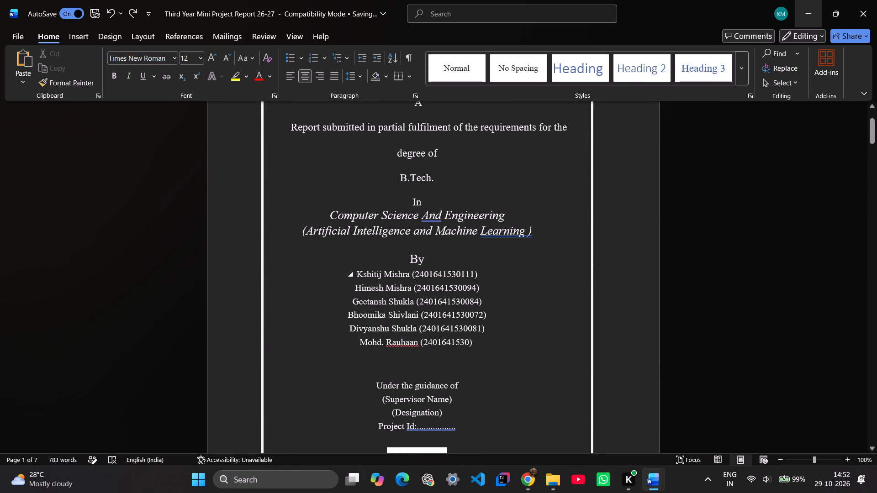
key(ctrl+y)
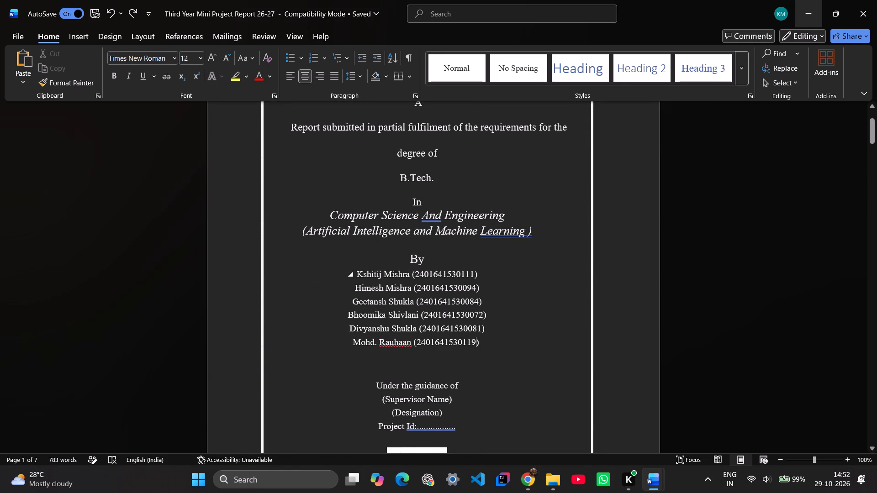
drag(356, 273, 408, 275)
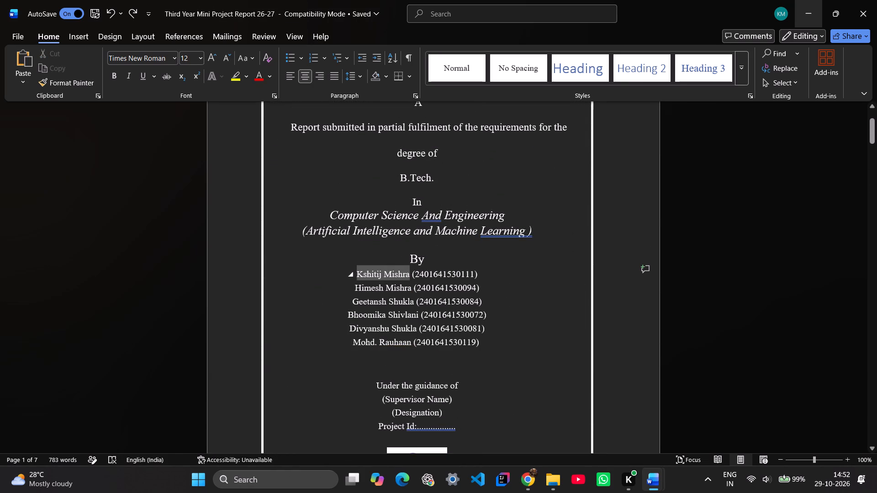
drag(408, 275, 409, 275)
key(ctrl+c)
scroll(409, 275, down, 3)
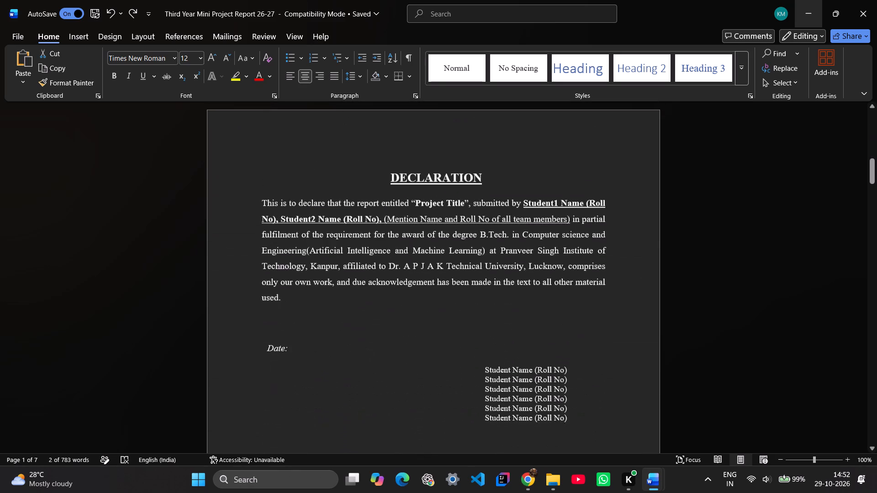
scroll(409, 275, down, 1)
drag(485, 337, 534, 338)
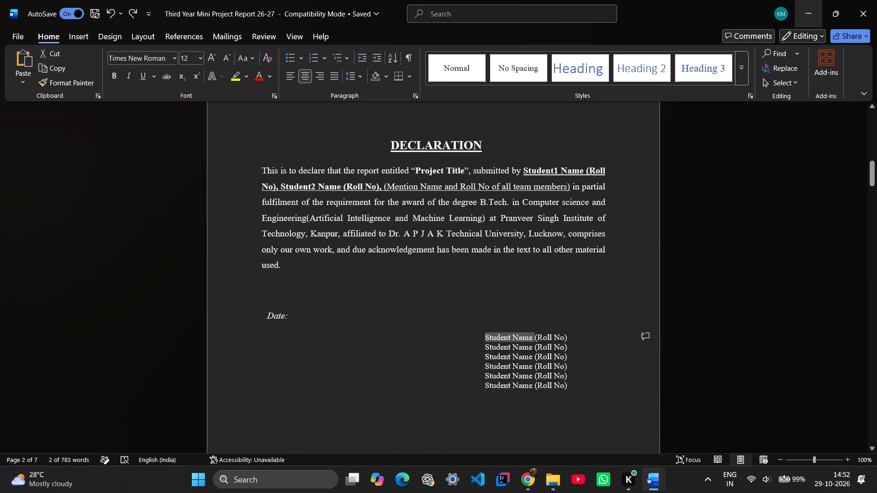
drag(534, 338, 532, 338)
key(ctrl+v)
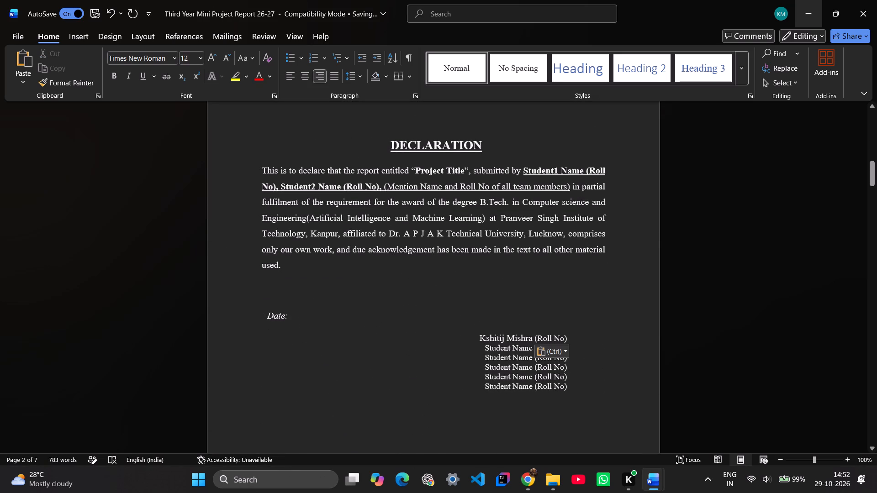
Replace the second Student Name placeholder under the Declaration with the second student's name, keeping the (Roll No) text.
drag(484, 348, 528, 343)
key(BackSpace)
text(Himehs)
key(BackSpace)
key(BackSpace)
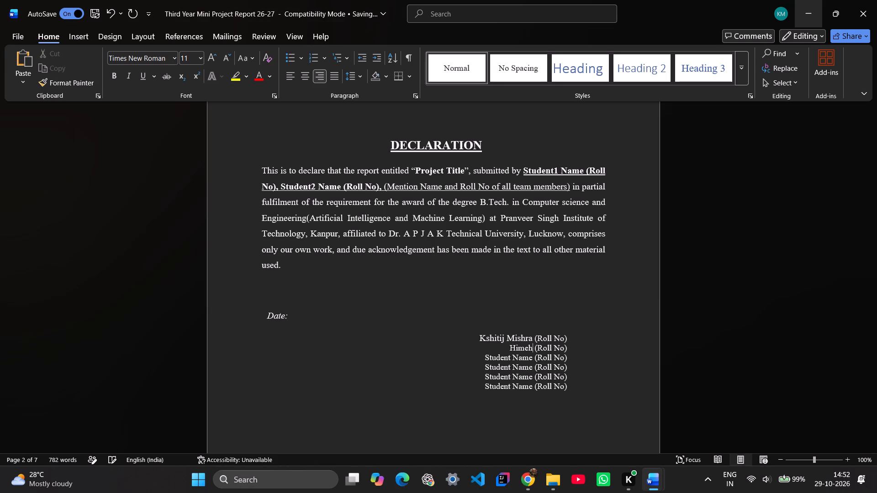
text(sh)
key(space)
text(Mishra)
Replace the third Student Name placeholder under the Declaration with the third student's name copied from the cover page.
scroll(528, 343, up, 2)
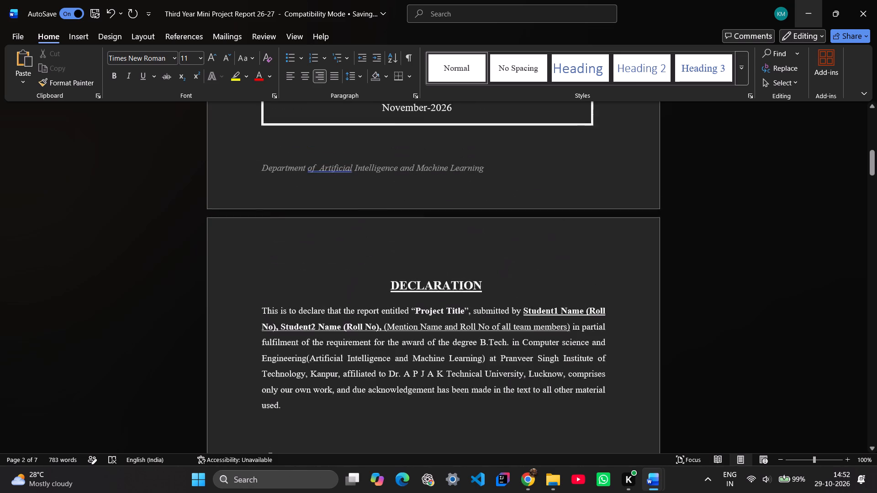
scroll(528, 343, up, 3)
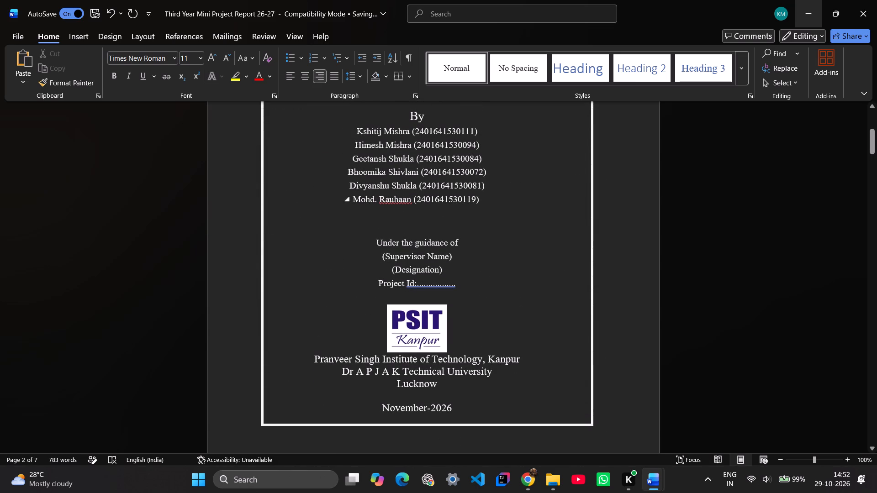
drag(353, 157, 414, 163)
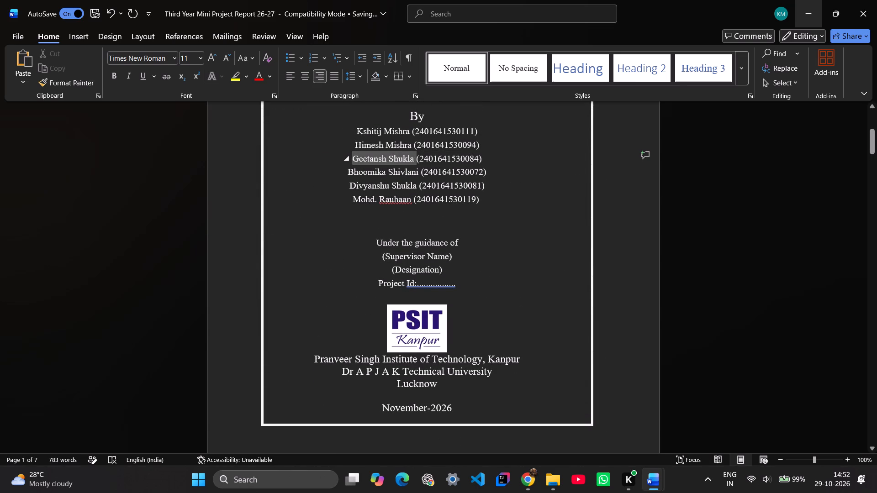
drag(414, 163, 414, 160)
key(ctrl+c)
scroll(414, 160, down, 2)
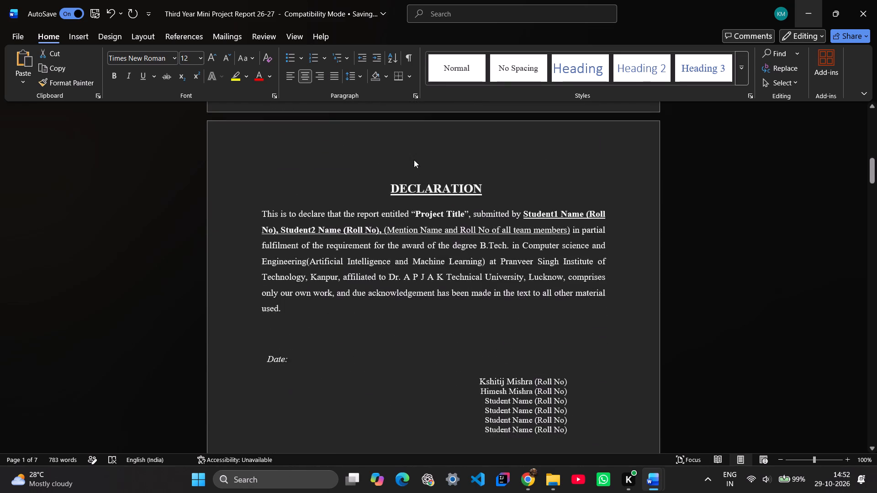
scroll(414, 160, down, 1)
drag(485, 246, 526, 245)
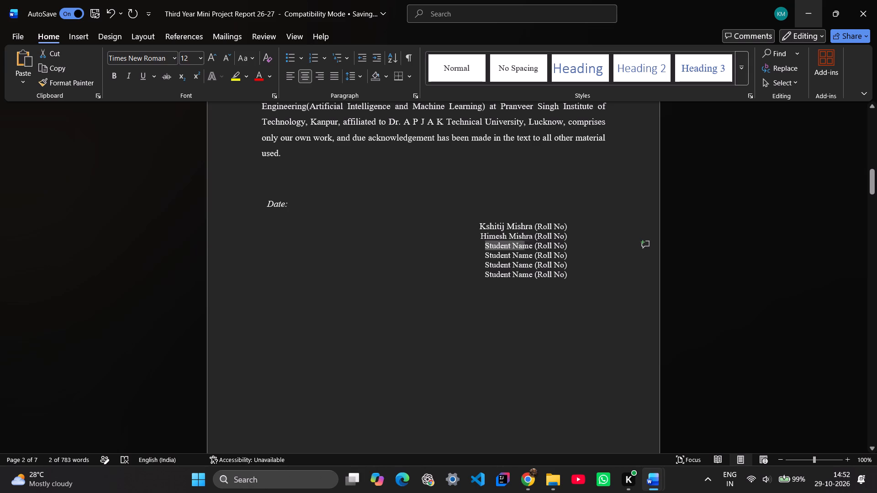
drag(526, 245, 530, 245)
key(ctrl+v)
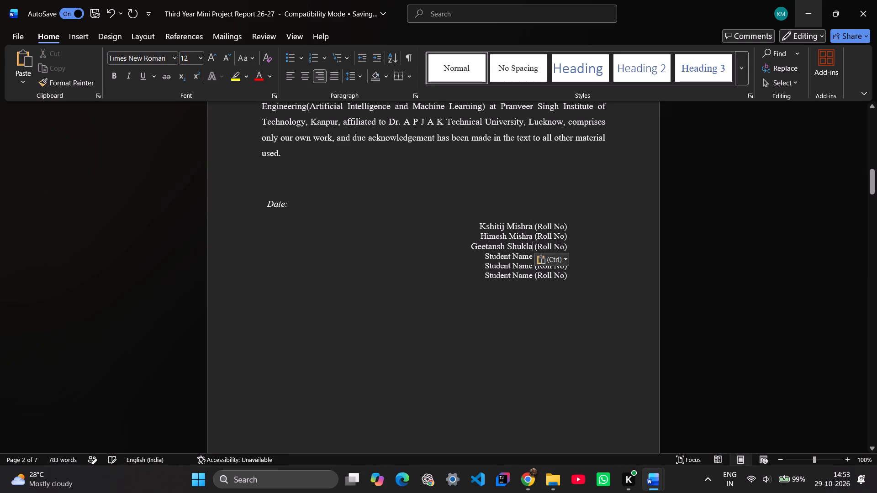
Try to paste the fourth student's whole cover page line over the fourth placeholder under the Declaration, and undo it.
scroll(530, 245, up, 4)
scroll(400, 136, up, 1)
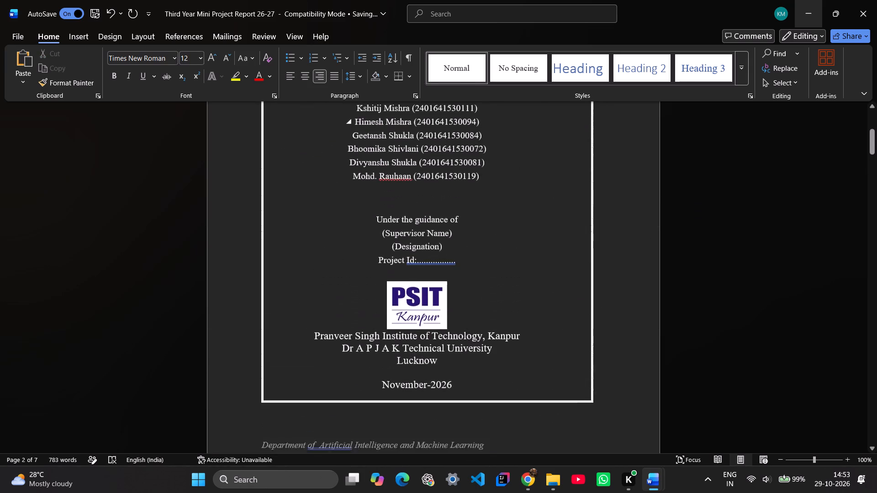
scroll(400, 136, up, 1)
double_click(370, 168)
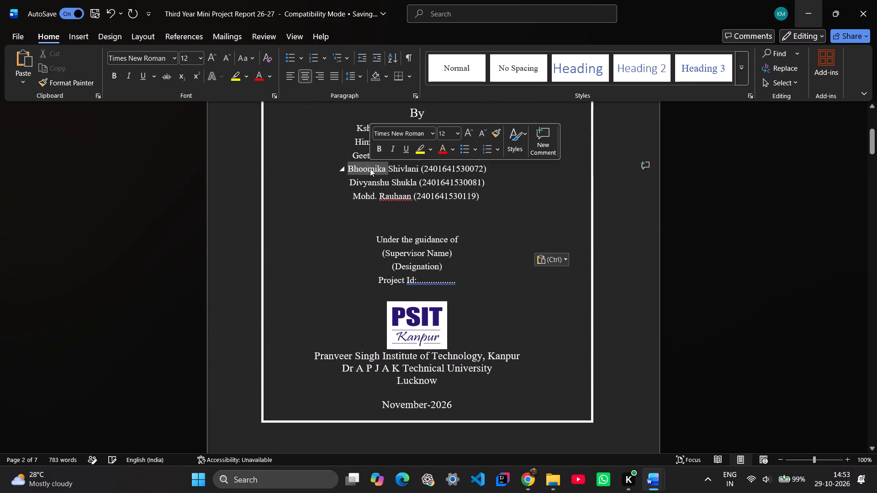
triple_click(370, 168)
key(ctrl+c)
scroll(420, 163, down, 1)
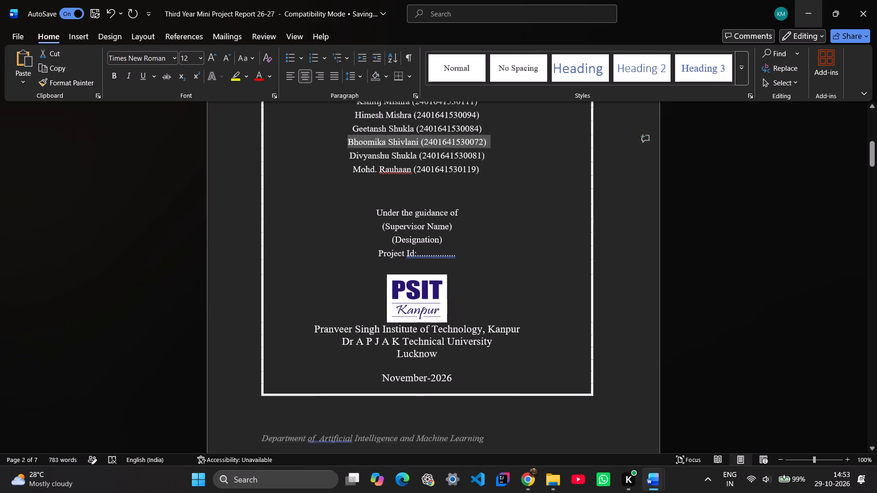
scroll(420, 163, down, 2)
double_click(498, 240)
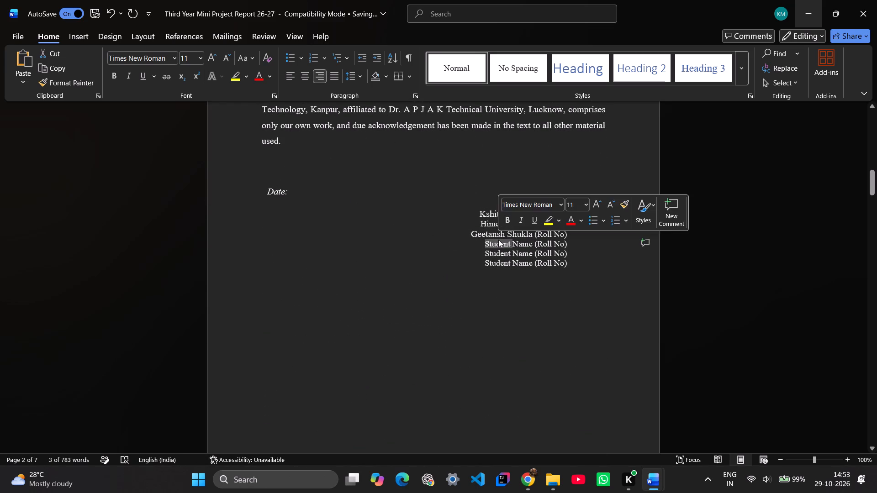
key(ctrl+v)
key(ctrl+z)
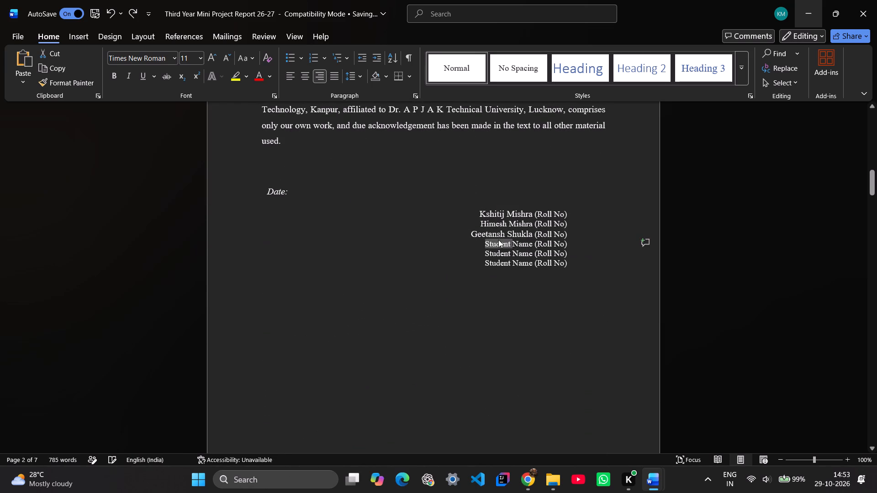
Replace the fourth placeholder line under the Declaration with the fourth student's name and roll number from the cover page, on its own line.
scroll(498, 240, up, 5)
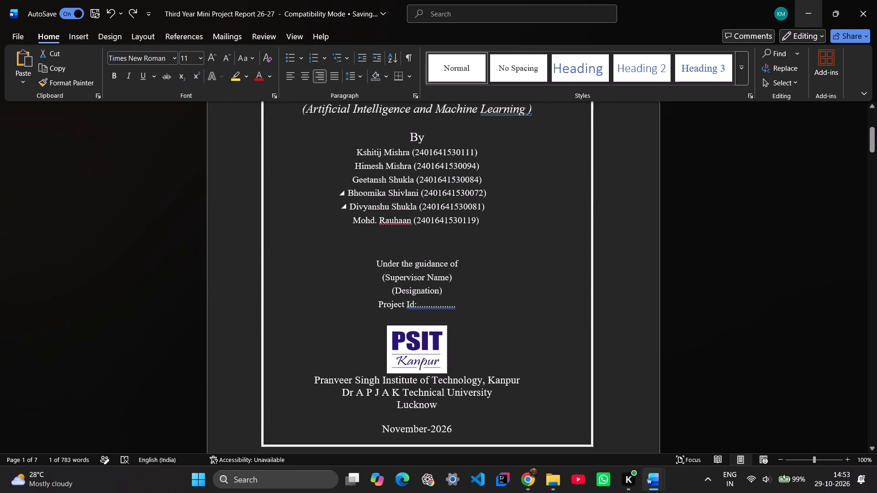
drag(485, 194, 350, 194)
key(ctrl+c)
scroll(350, 194, down, 4)
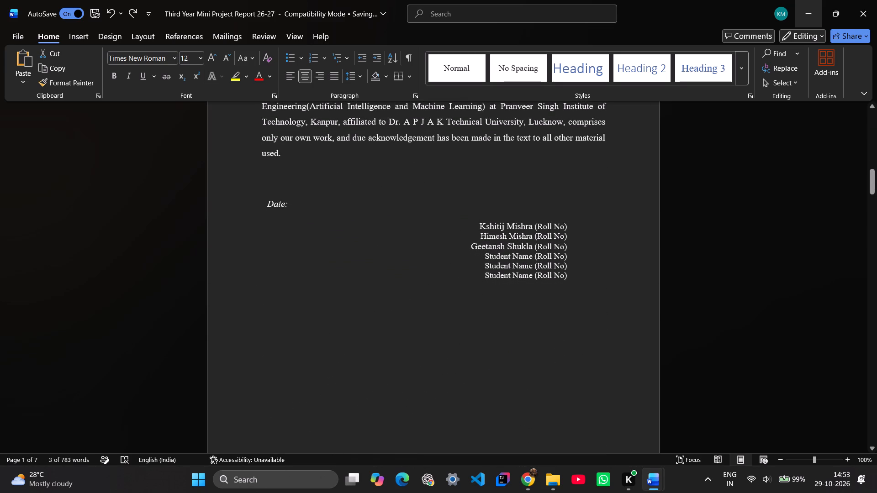
drag(566, 255, 490, 255)
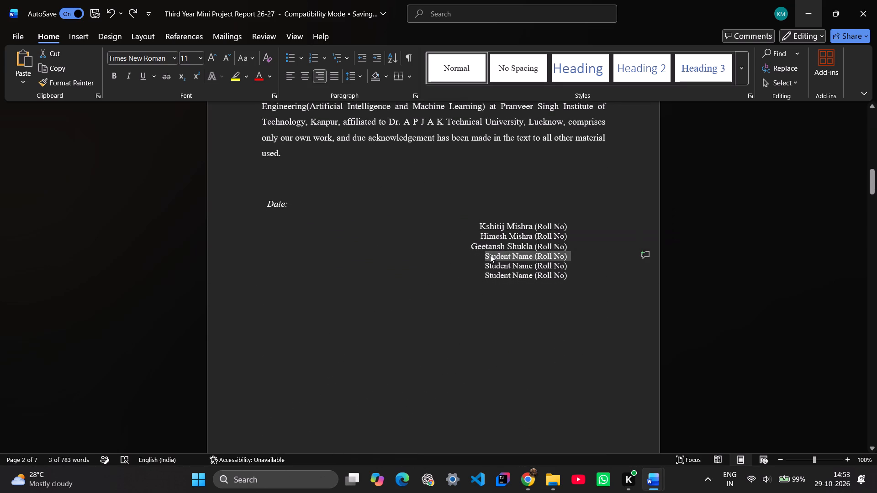
key(ctrl+v)
key(Return)
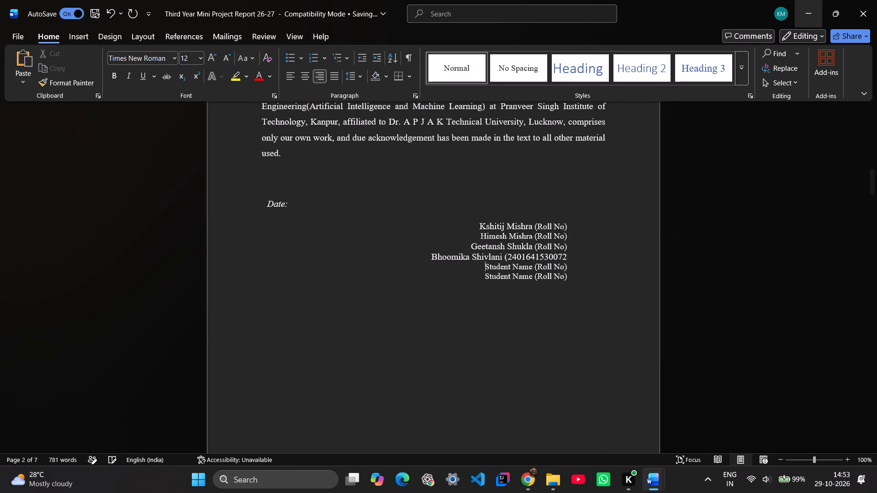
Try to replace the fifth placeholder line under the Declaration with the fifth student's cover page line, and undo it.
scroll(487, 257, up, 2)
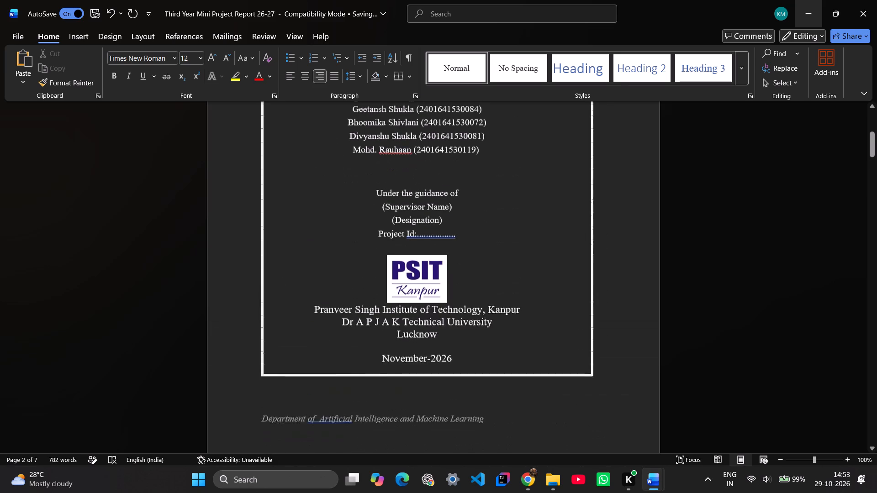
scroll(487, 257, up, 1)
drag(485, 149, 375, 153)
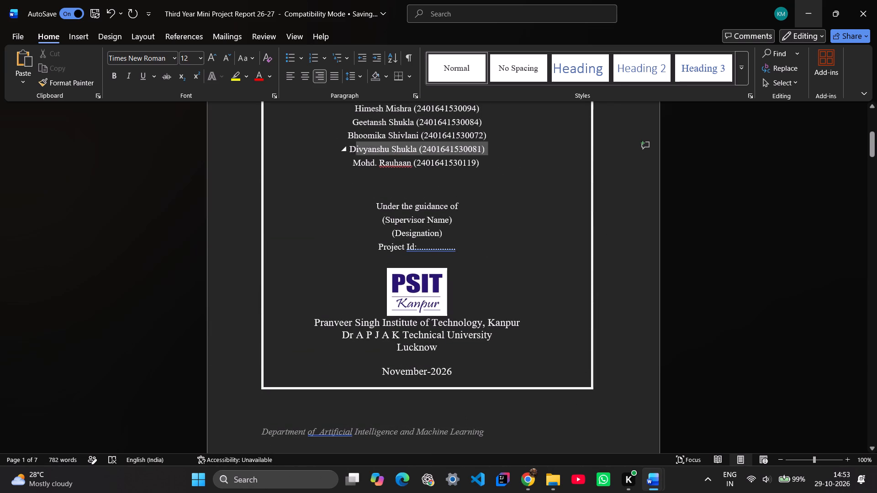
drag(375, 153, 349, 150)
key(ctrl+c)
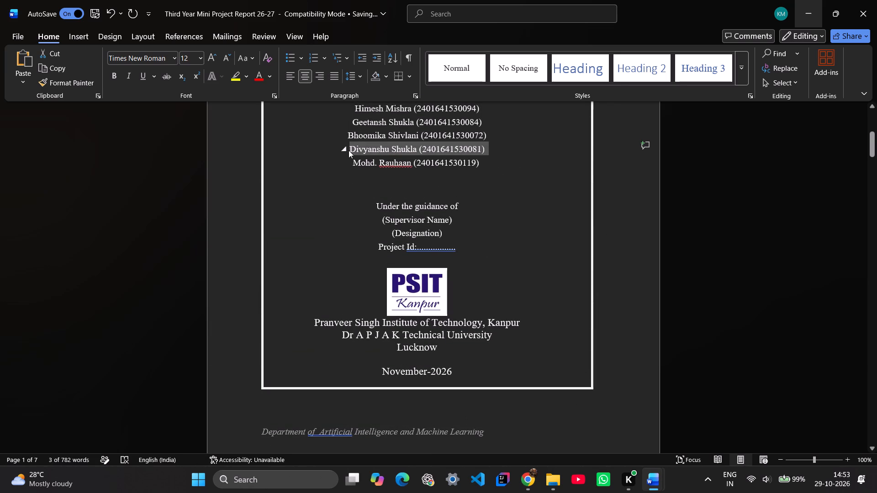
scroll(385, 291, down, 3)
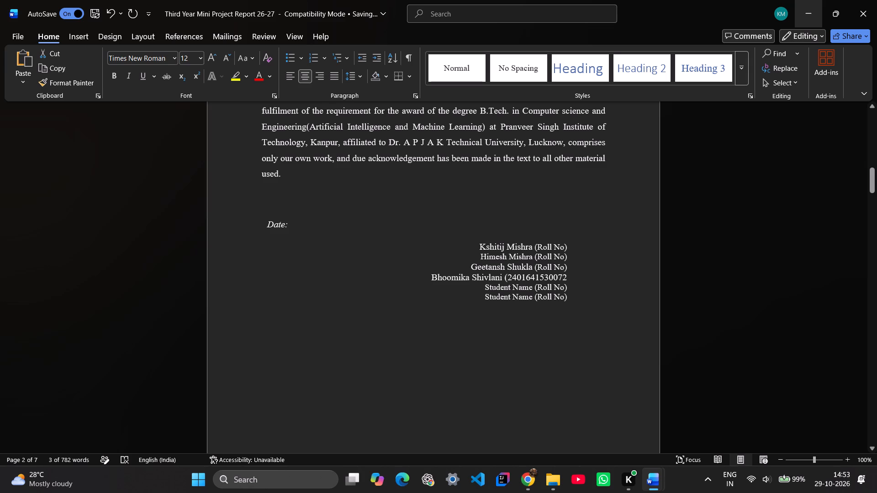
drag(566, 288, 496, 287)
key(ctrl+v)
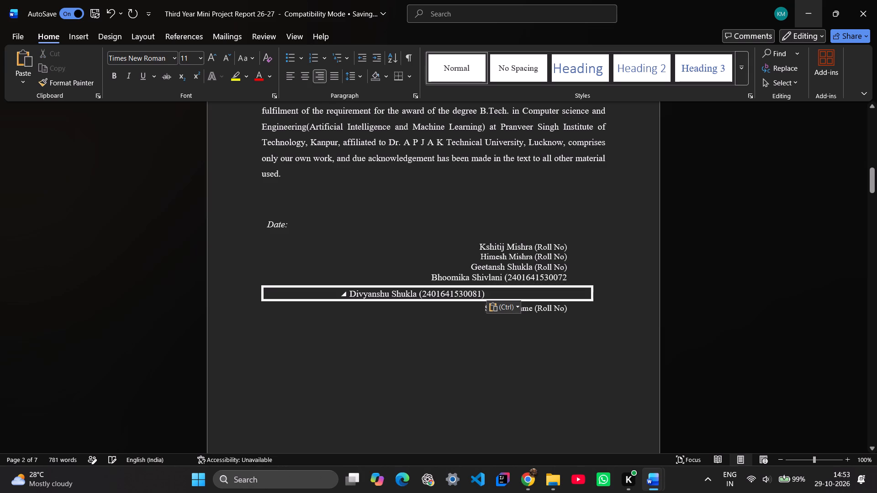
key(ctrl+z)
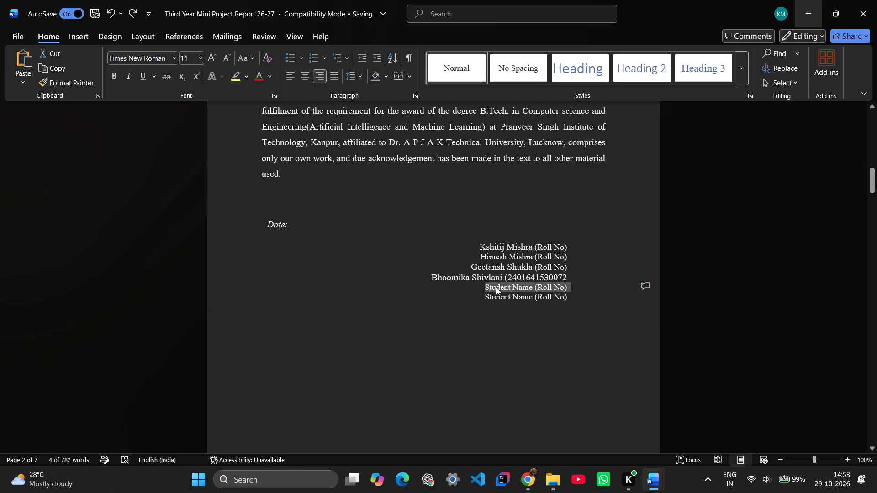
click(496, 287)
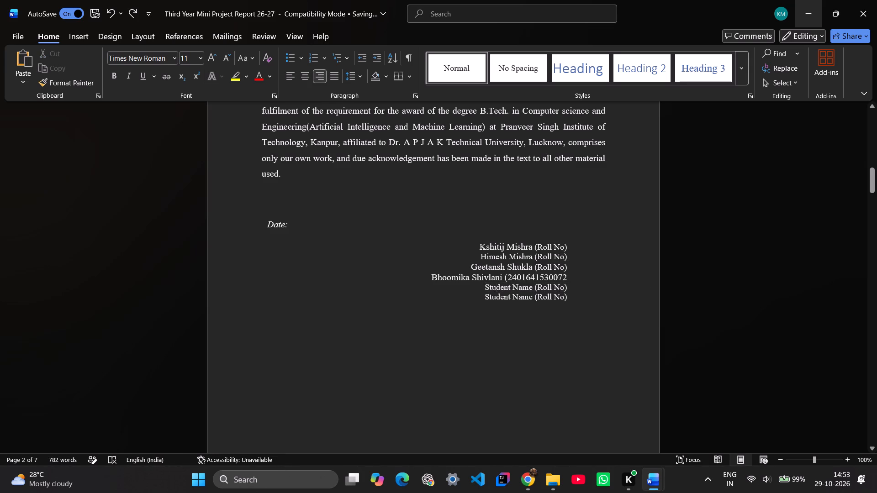
Add the missing closing parenthesis after the fourth student's roll number under the Declaration.
click(570, 278)
key(shift+parenright)
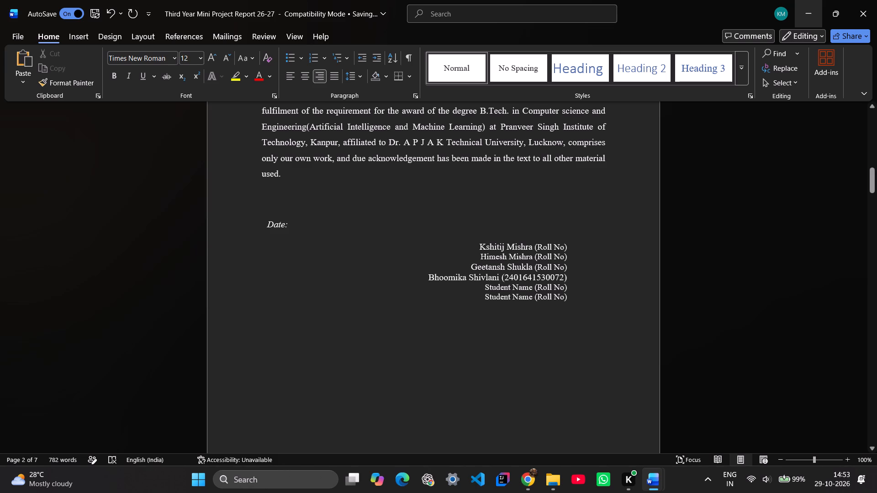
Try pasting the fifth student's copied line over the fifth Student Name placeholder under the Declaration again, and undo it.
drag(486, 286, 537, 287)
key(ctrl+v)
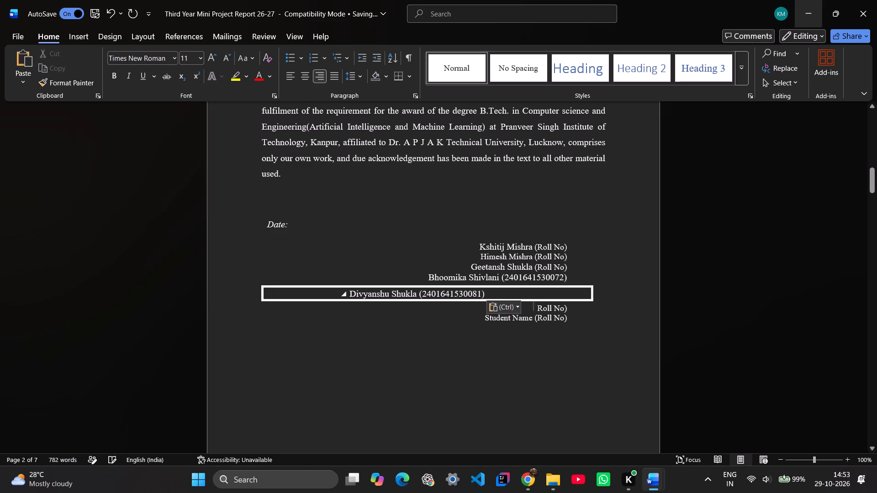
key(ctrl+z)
Return to the student list on the cover page for the fifth student's name and roll number.
scroll(537, 287, up, 3)
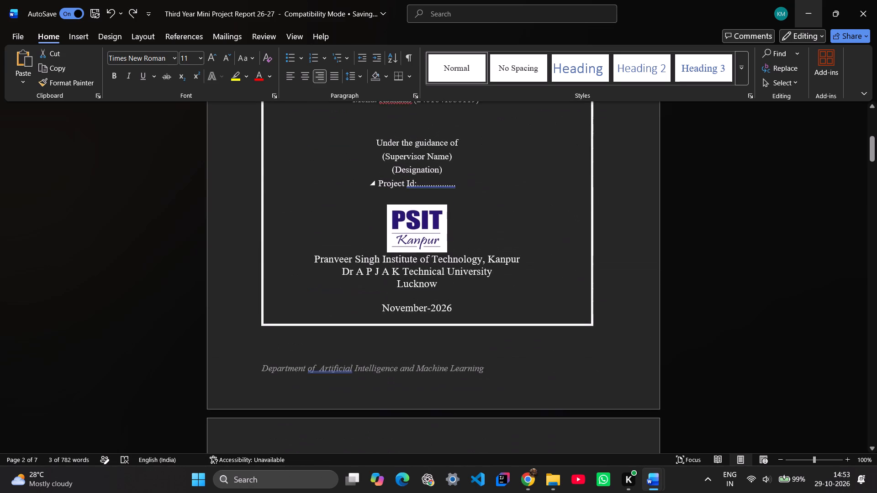
scroll(427, 169, up, 1)
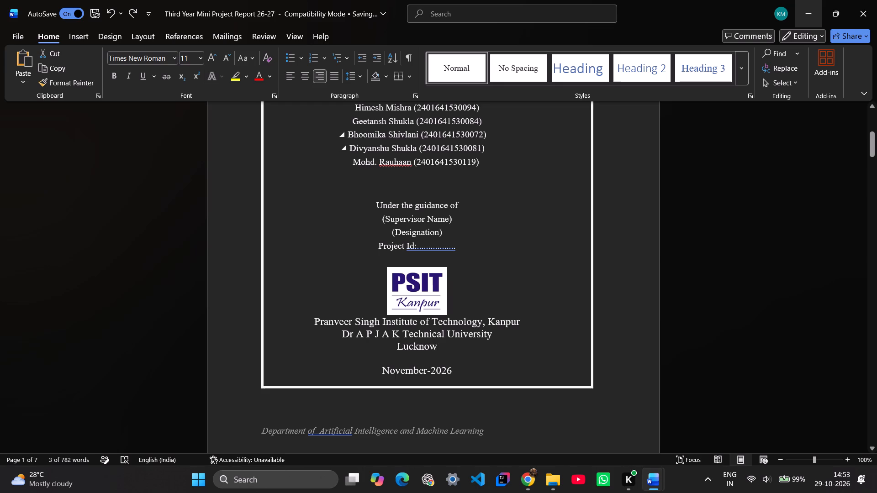
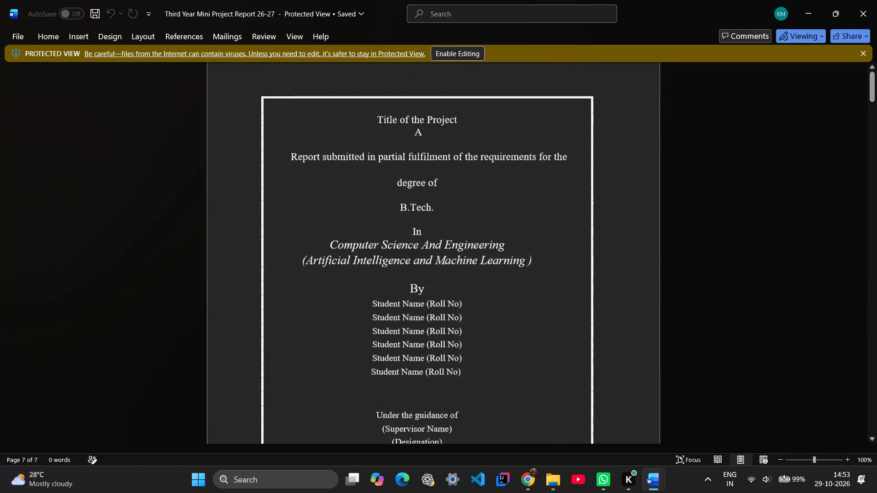
Look through the Protected View copy of the report template and close it.
scroll(335, 406, up, 12)
scroll(335, 406, down, 12)
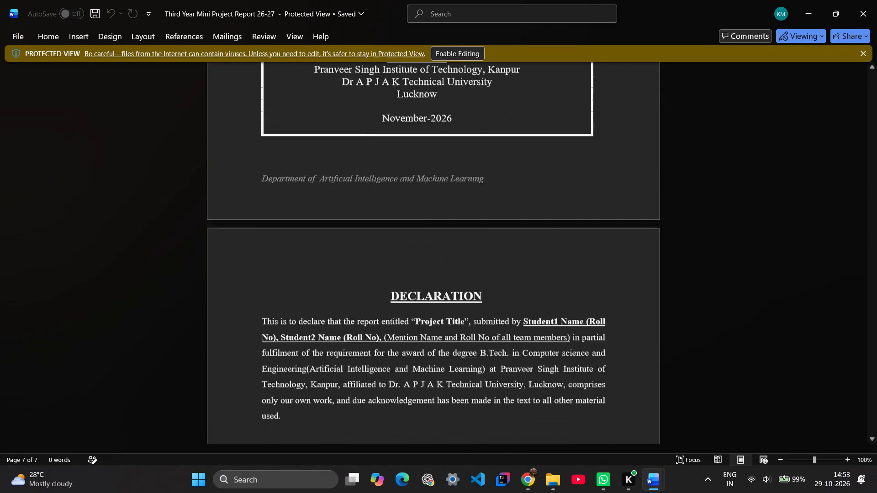
scroll(335, 406, down, 20)
scroll(335, 406, down, 8)
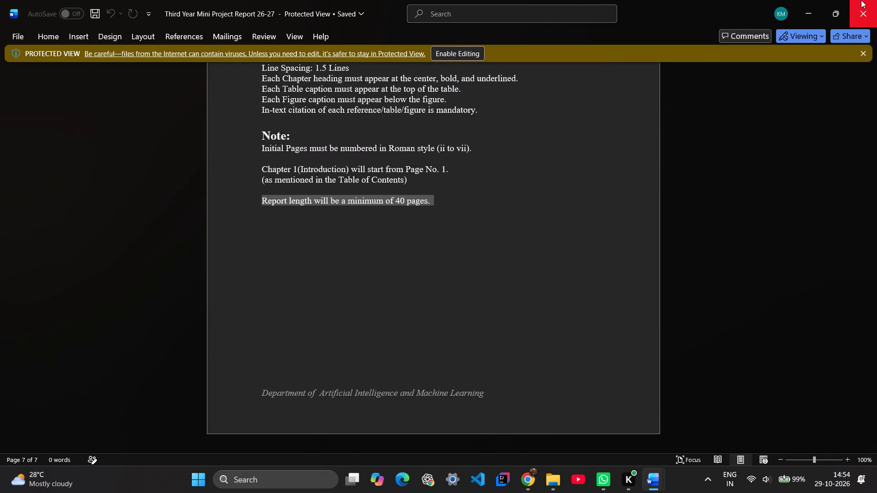
scroll(607, 194, up, 20)
scroll(607, 194, up, 4)
scroll(876, 0, up, 3)
click(876, 0)
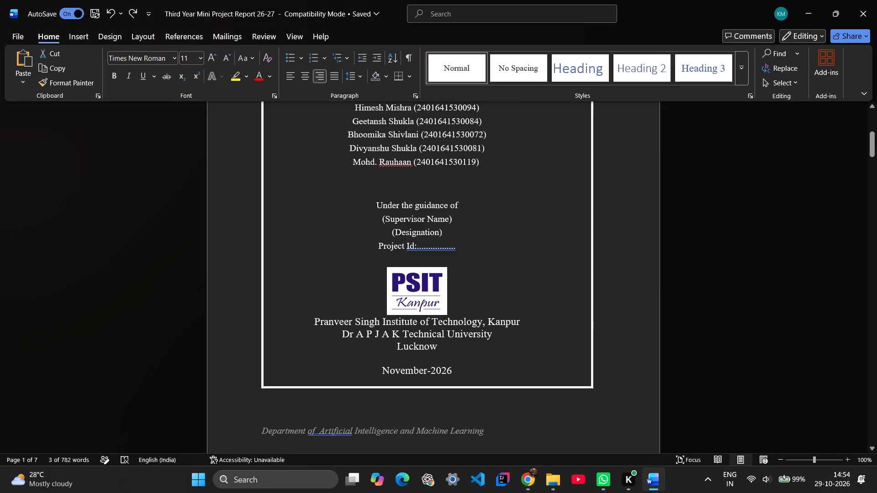
Replace the fifth Student Name placeholder under the Declaration with the fifth student's name copied from the cover page.
scroll(455, 359, up, 1)
scroll(455, 359, down, 3)
scroll(455, 359, up, 2)
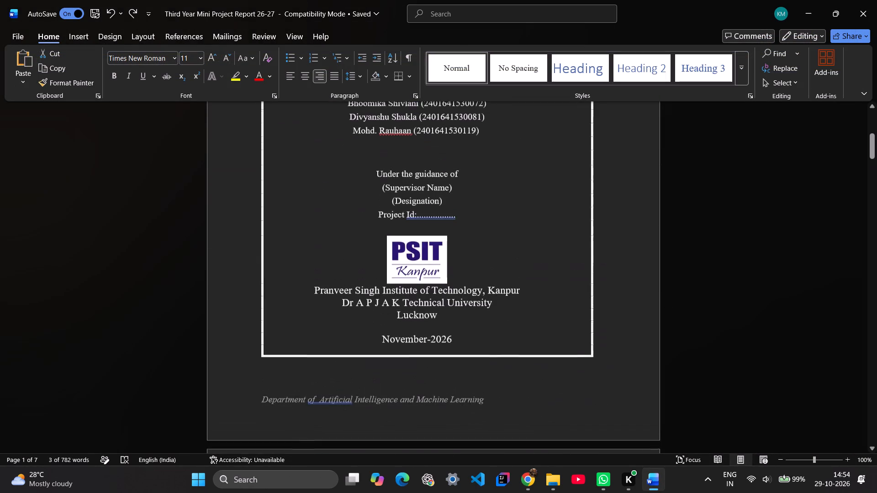
drag(349, 120, 417, 120)
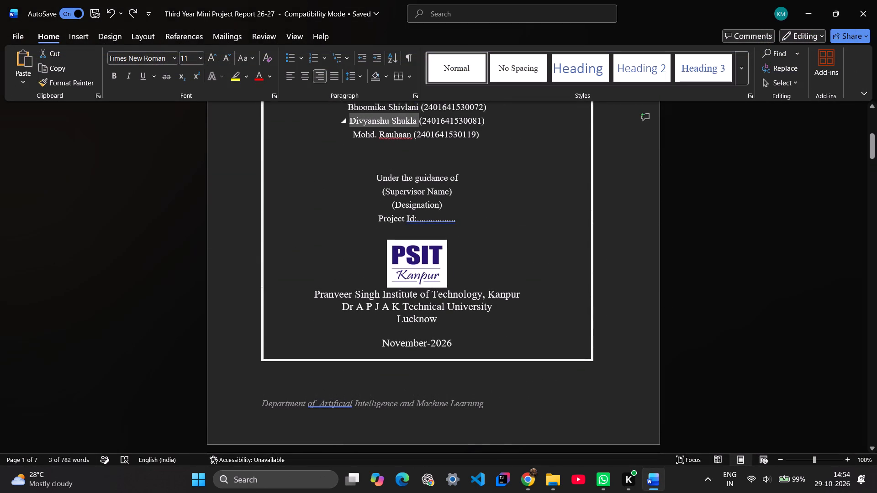
drag(417, 120, 415, 121)
key(ctrl+c)
scroll(415, 121, down, 5)
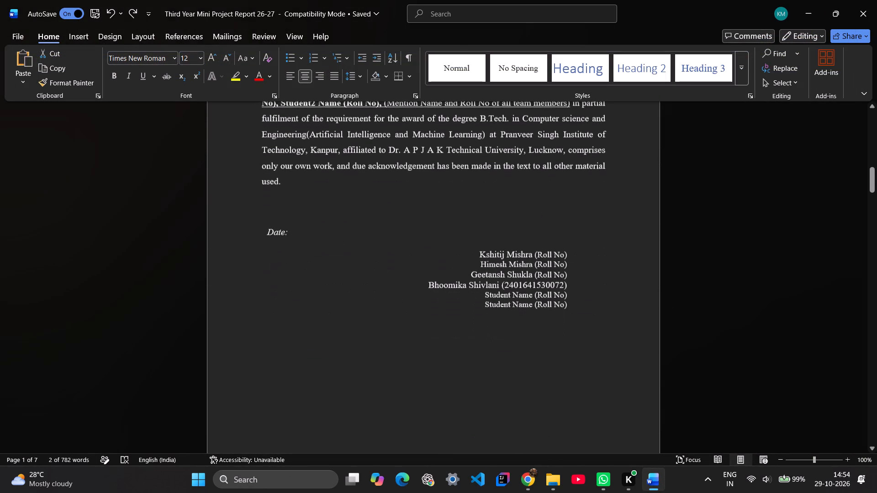
drag(485, 295, 534, 296)
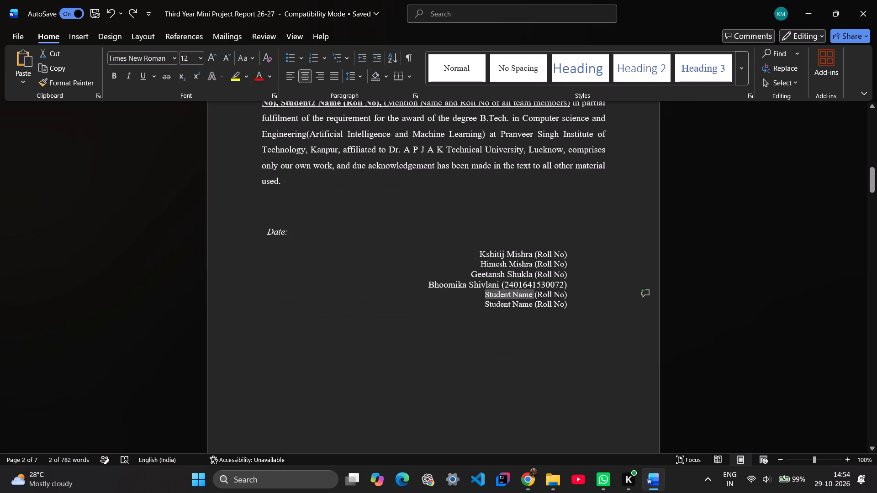
drag(534, 296, 532, 295)
key(ctrl+v)
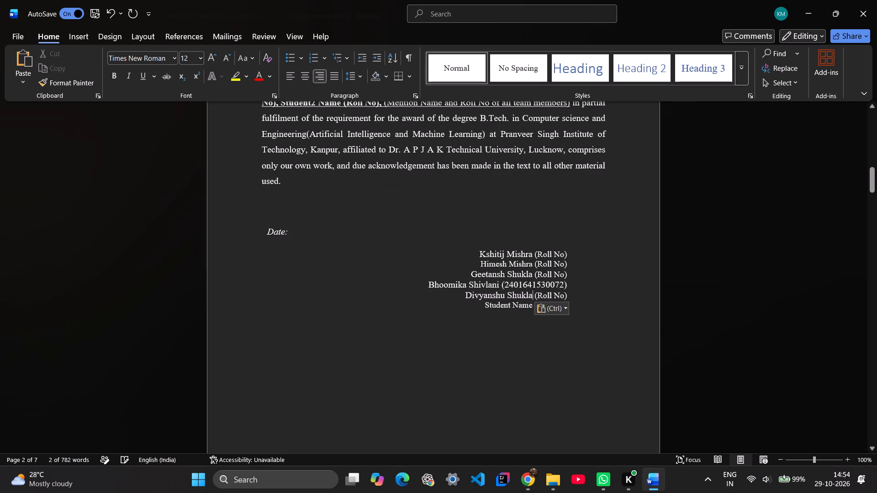
Replace the sixth Student Name placeholder under the Declaration with the sixth student's name copied from the cover page.
scroll(532, 295, up, 4)
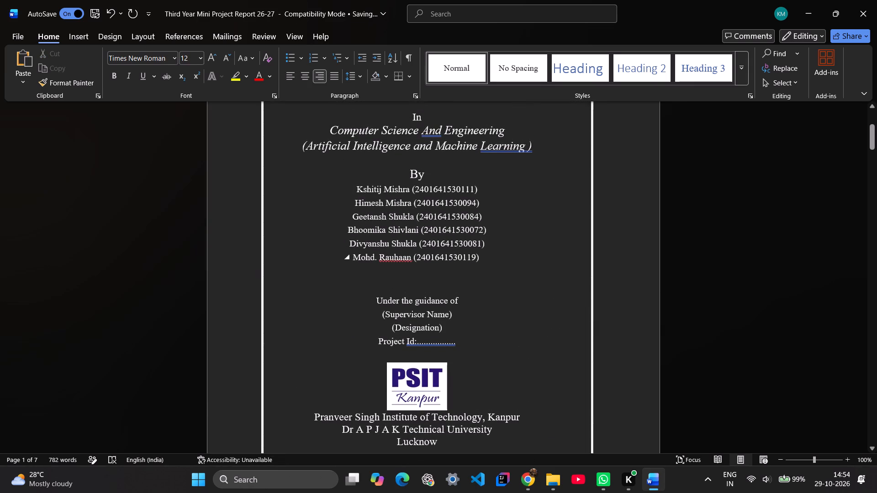
drag(353, 258, 408, 258)
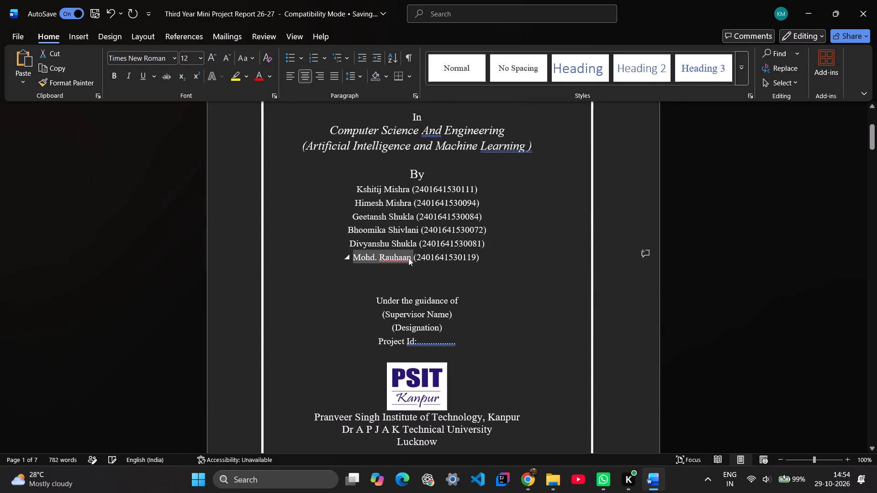
key(ctrl+c)
scroll(408, 258, down, 6)
drag(486, 379, 530, 376)
key(ctrl+v)
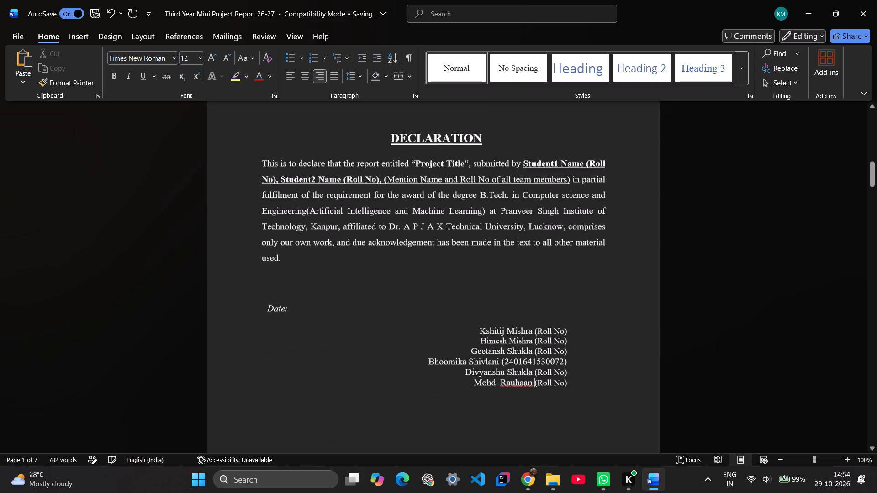
Replace the first student's Roll No placeholder under the Declaration with that student's roll number.
drag(563, 340, 542, 338)
key(BackSpace)
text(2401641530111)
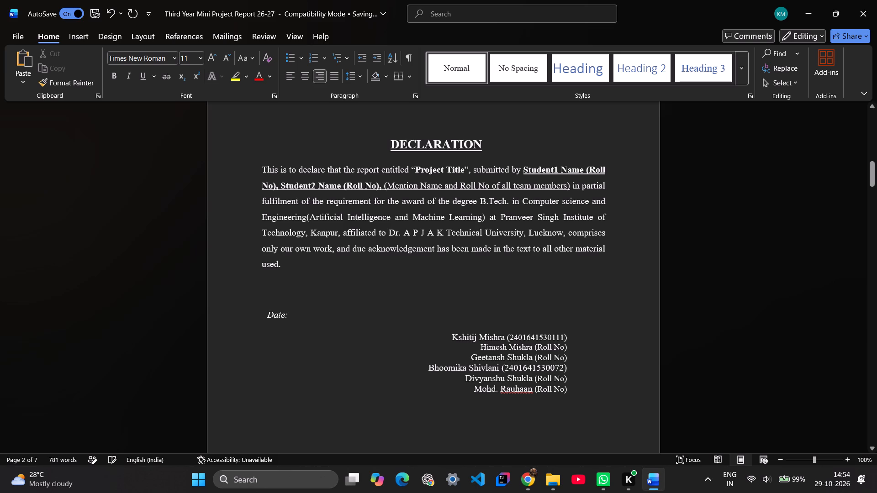
Fill in the second and third students' roll numbers under the Declaration, reusing the common leading digits of the first student's number.
drag(510, 337, 550, 339)
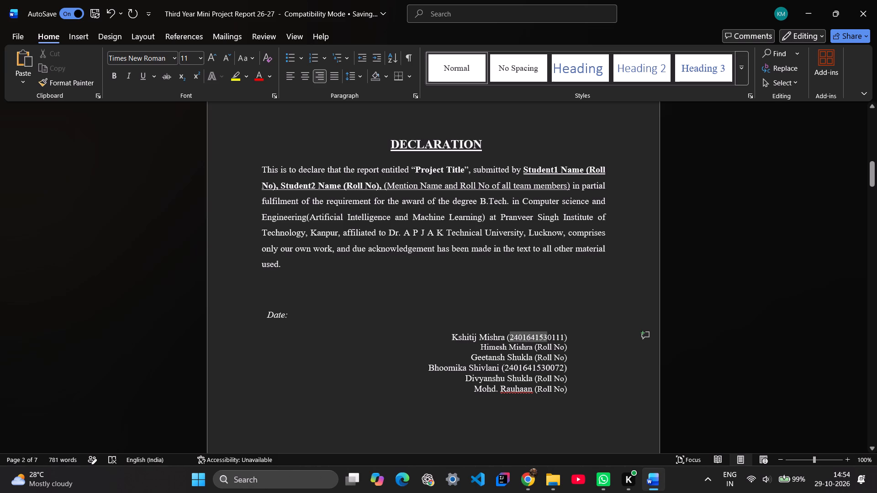
drag(550, 339, 551, 339)
key(ctrl+c)
drag(564, 349, 539, 349)
key(ctrl+v)
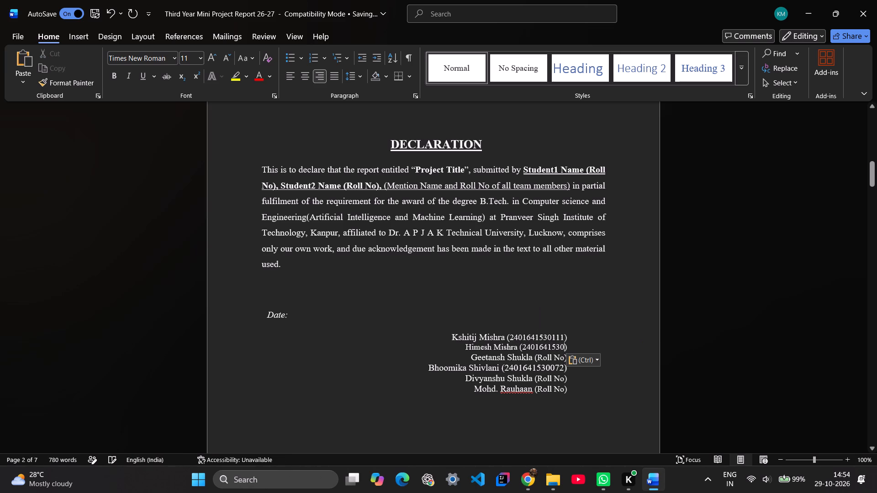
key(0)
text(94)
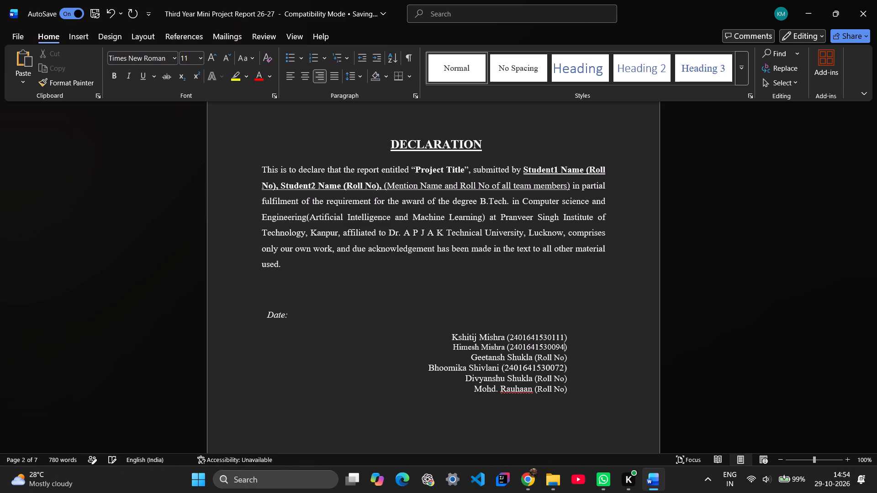
drag(565, 356, 539, 356)
key(ctrl+v)
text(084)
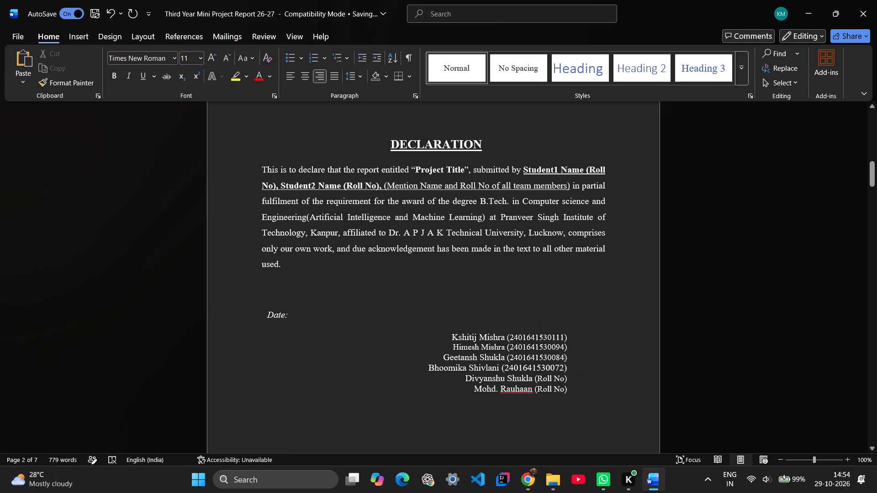
Fill in the fifth and sixth students' roll numbers under the Declaration, using the same copied leading digits plus each student's own ending.
drag(564, 377, 541, 377)
key(ctrl+v)
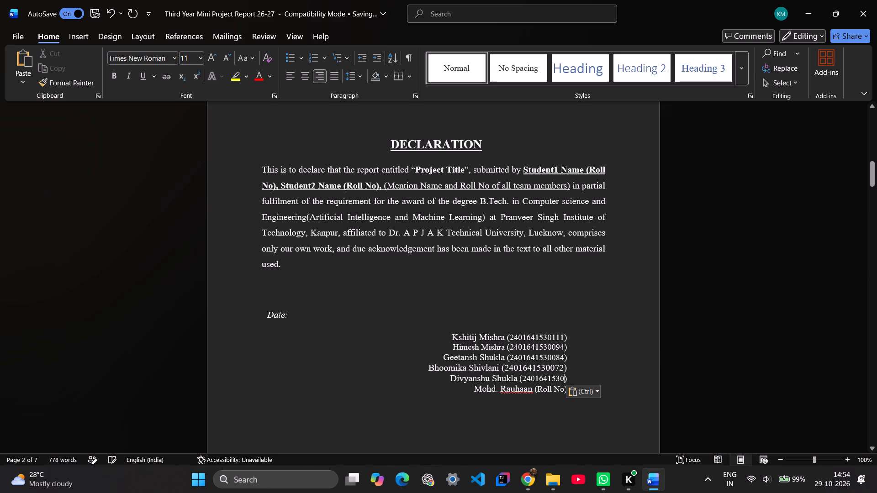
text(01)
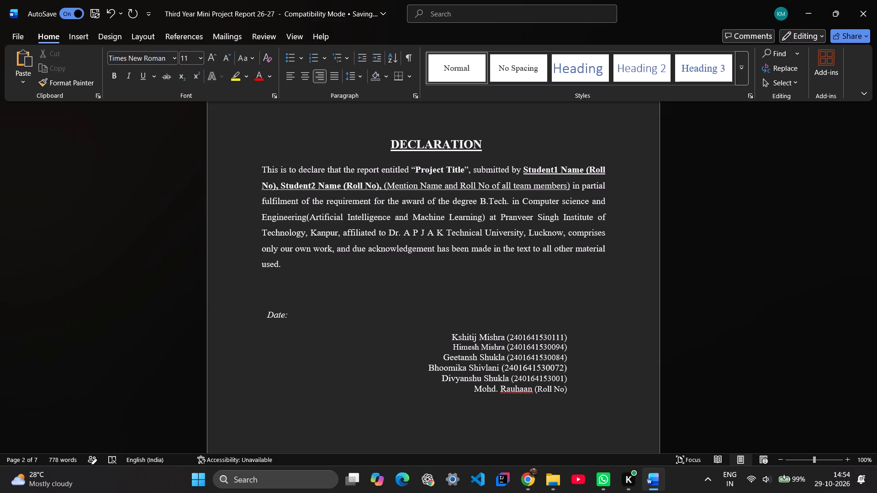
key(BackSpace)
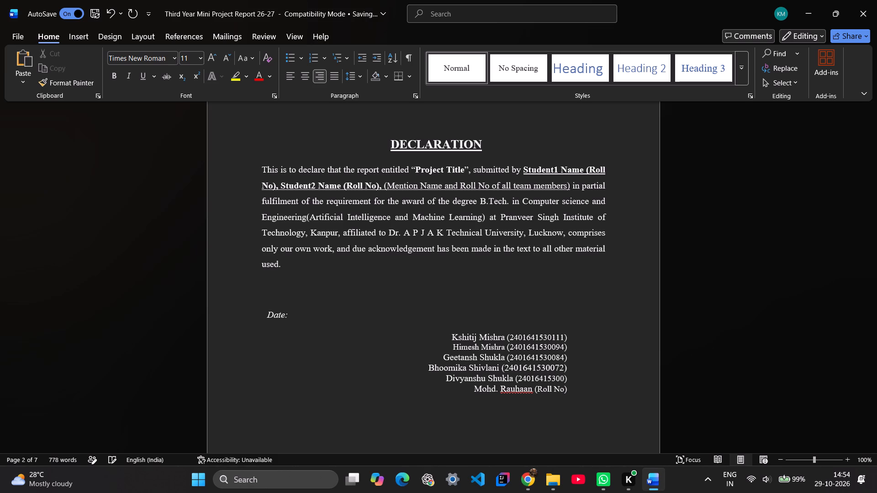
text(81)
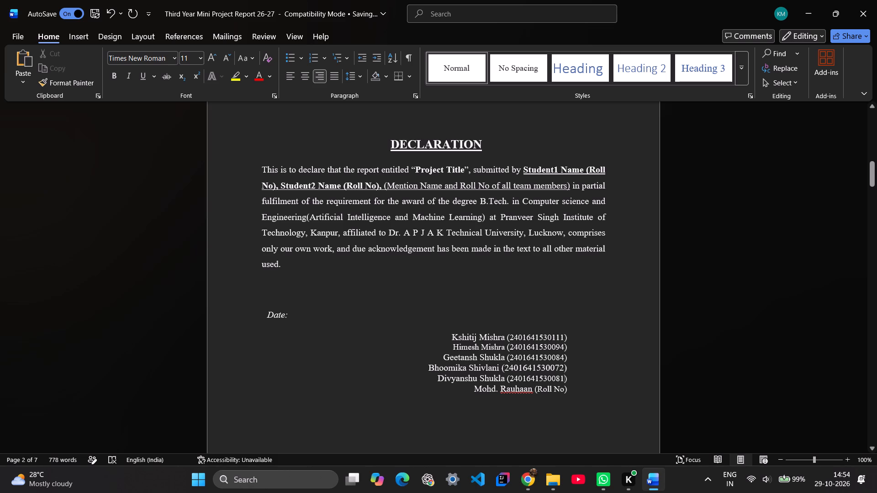
drag(538, 388, 562, 390)
drag(562, 390, 563, 389)
key(ctrl+v)
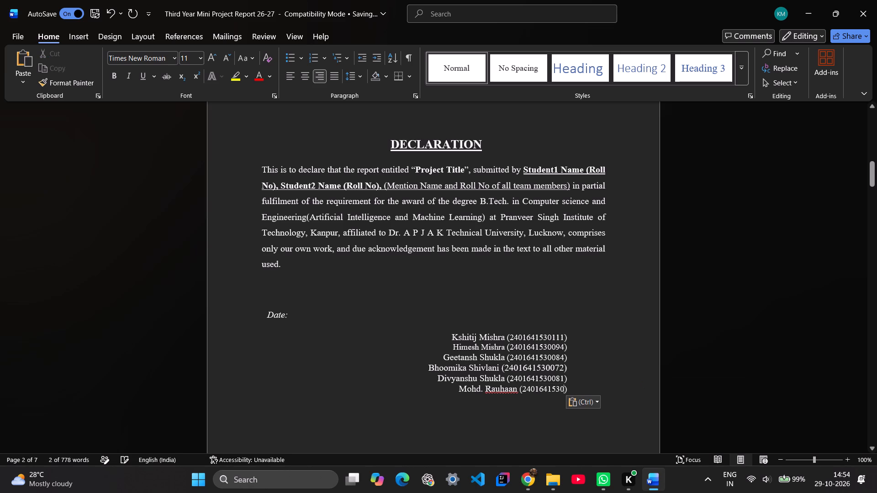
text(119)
Check the font sizes of the student lines under the Declaration and shrink the third to sixth lines by one size.
click(485, 379)
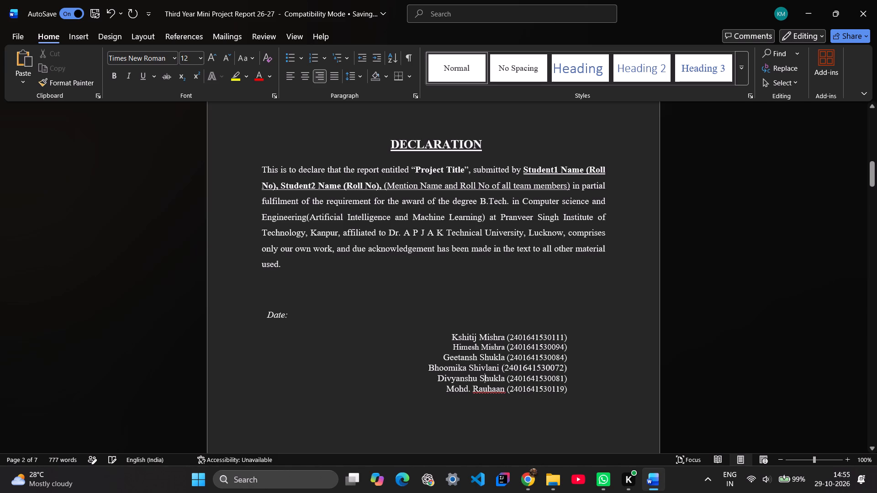
click(485, 367)
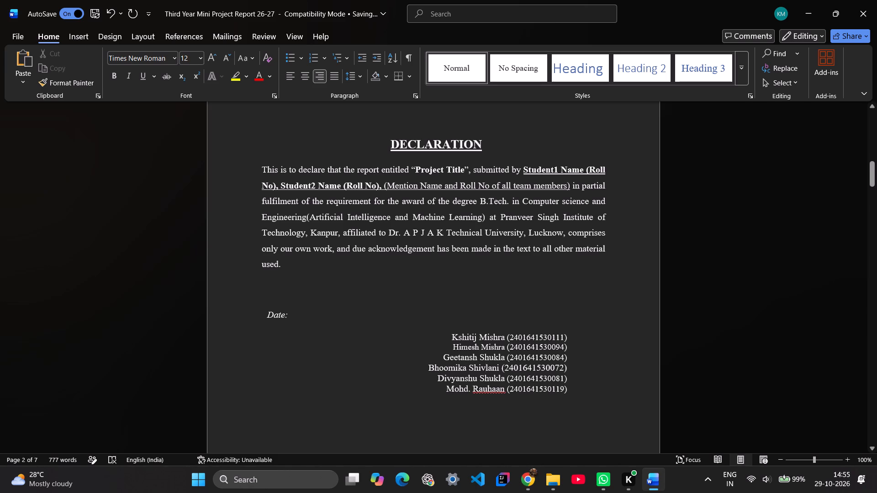
click(484, 393)
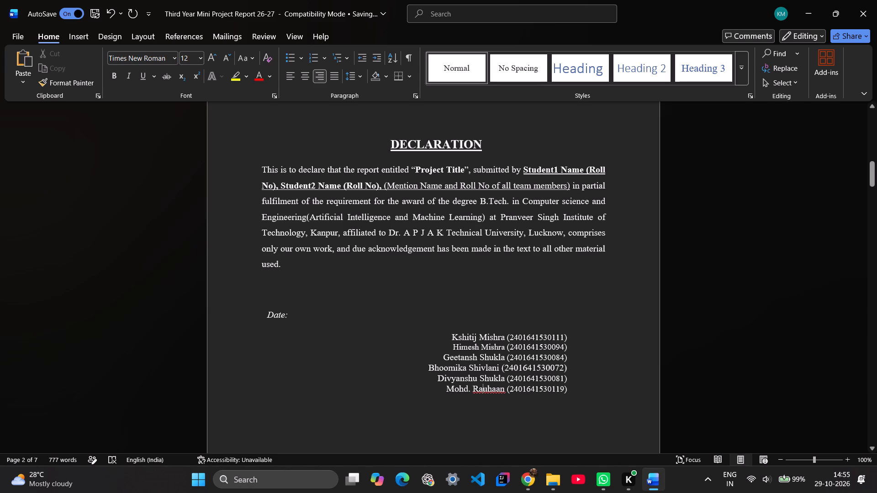
click(492, 350)
click(452, 361)
drag(444, 359, 566, 391)
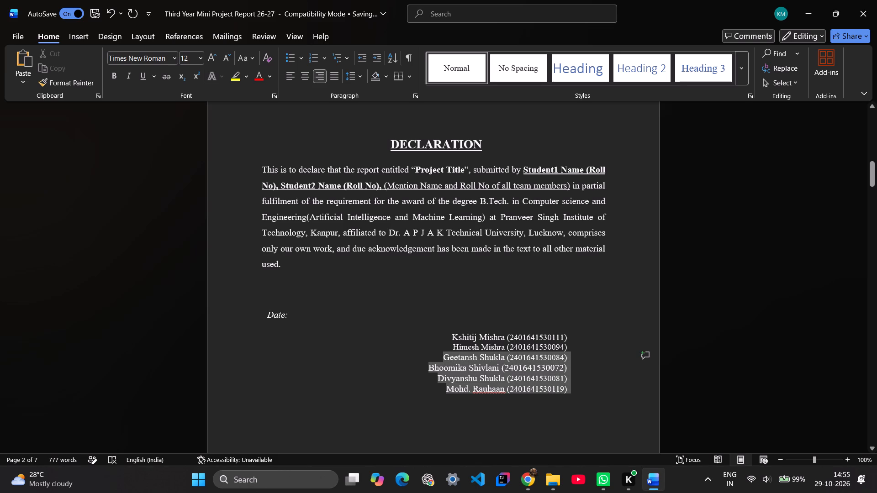
drag(566, 391, 570, 390)
click(227, 57)
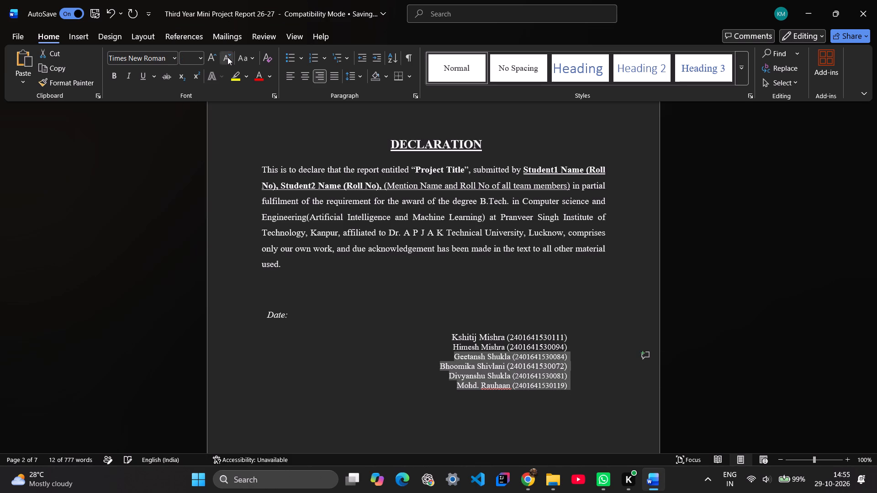
click(376, 367)
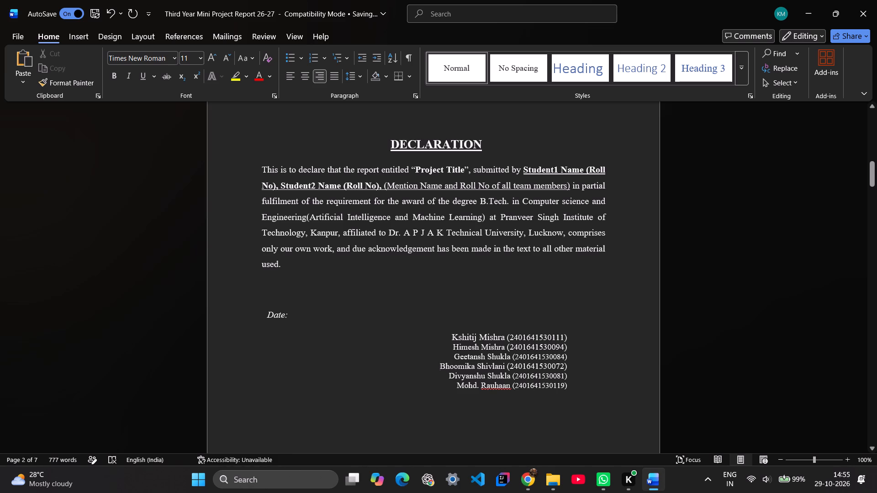
Check the font size of each student line under the Declaration, line by line up to the first student.
click(486, 358)
click(459, 368)
key(Down)
key(Down)
key(Up)
key(Up)
key(Up)
key(Up)
key(Up)
Enlarge the second to sixth student lines under the Declaration by one font size.
drag(453, 343, 568, 388)
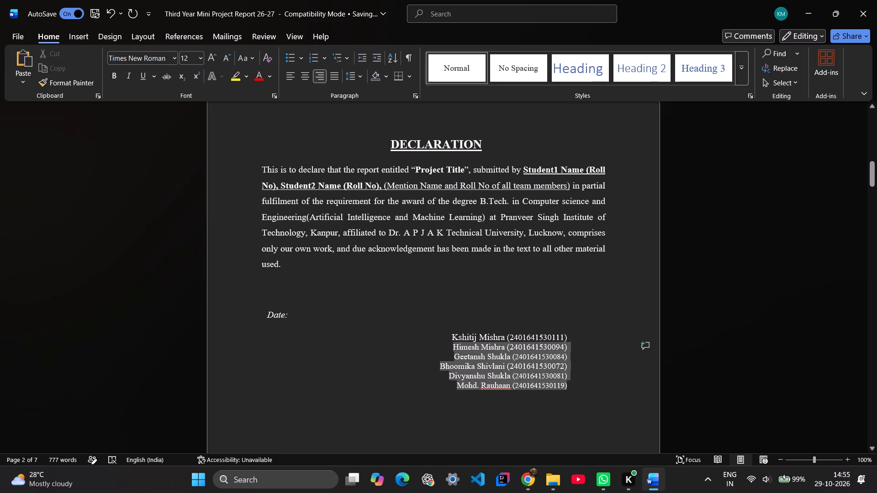
drag(568, 388, 571, 388)
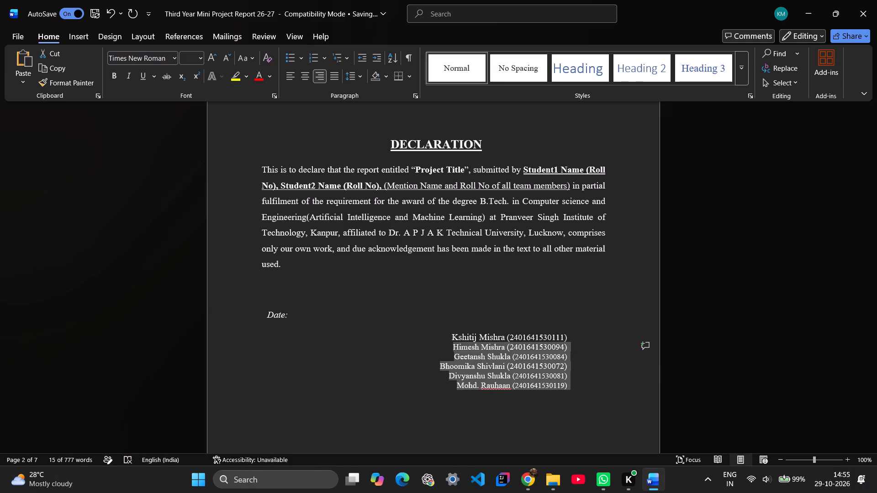
click(216, 57)
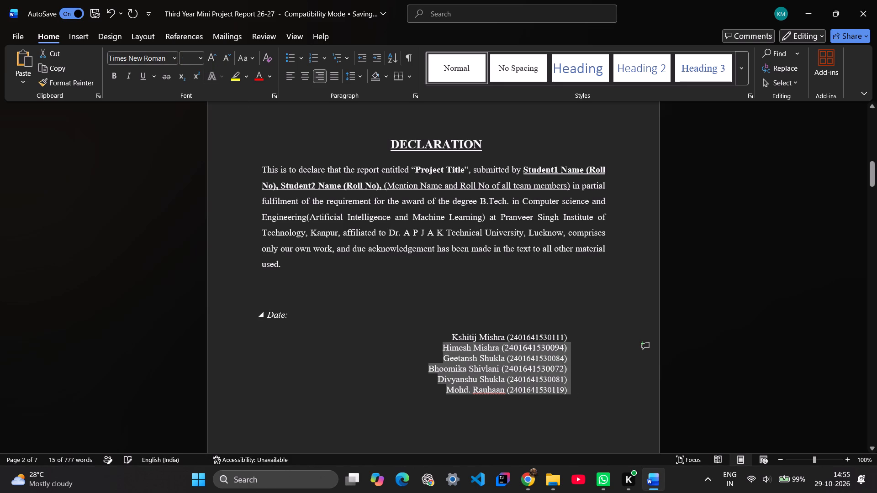
click(398, 337)
Look through the remaining template pages, from the Certificate to the formatting instructions at the end.
scroll(398, 337, down, 4)
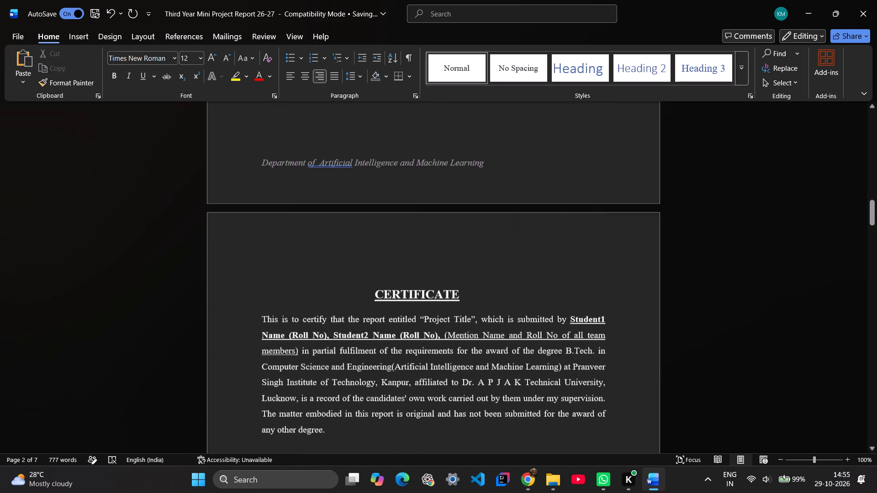
scroll(398, 337, down, 8)
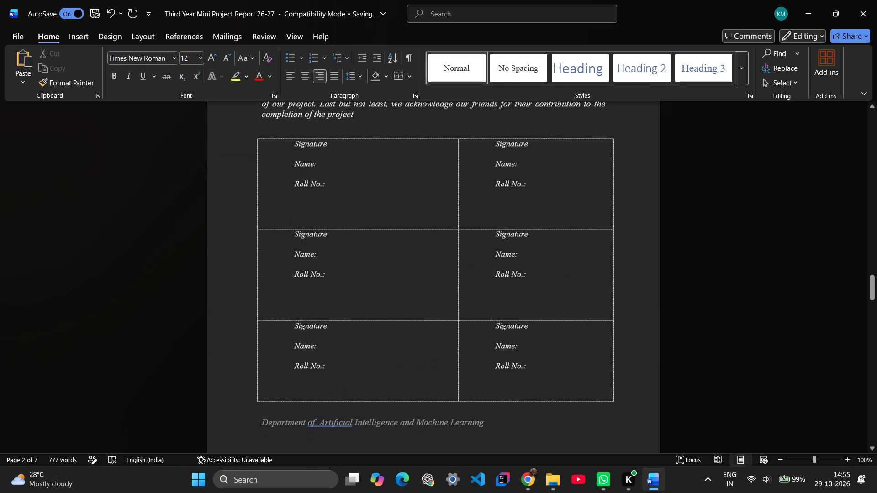
scroll(398, 337, down, 13)
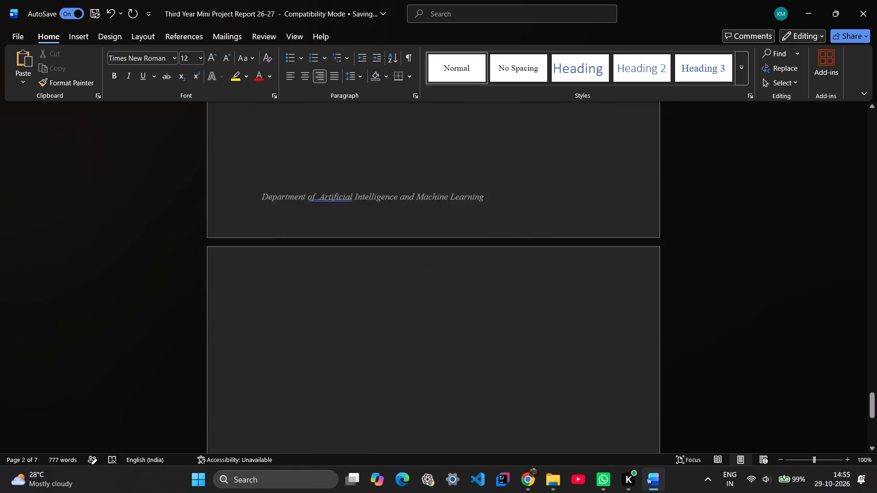
scroll(398, 337, down, 12)
scroll(398, 337, up, 4)
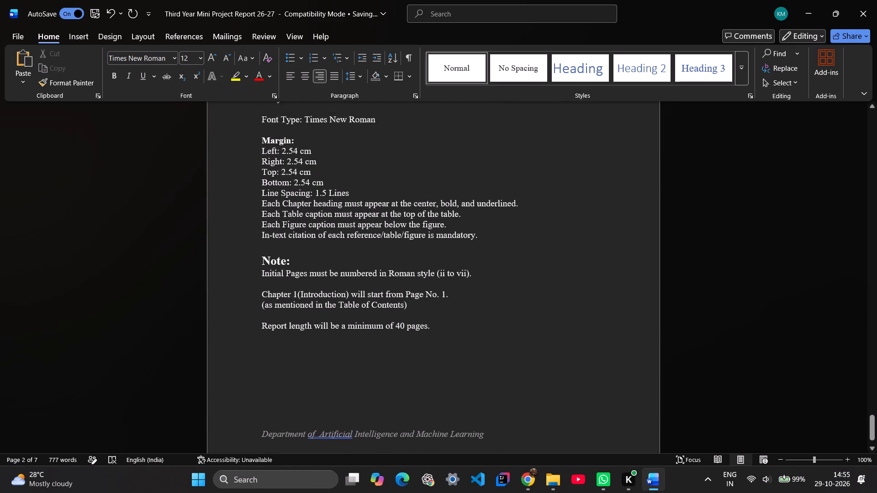
scroll(398, 337, up, 11)
Save the Third Year Mini Project Report document.
key(ctrl+s)
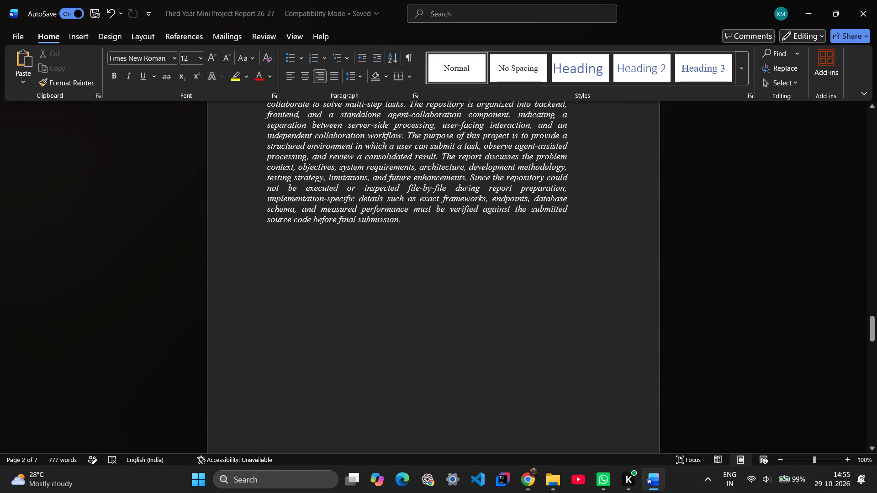
Look over the template again from the cover page through to the Acknowledgement heading.
scroll(398, 337, up, 12)
scroll(398, 337, down, 1)
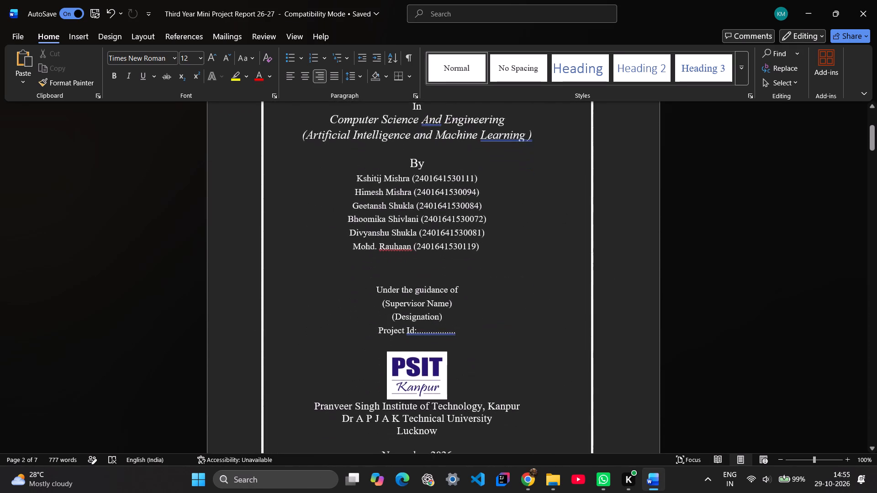
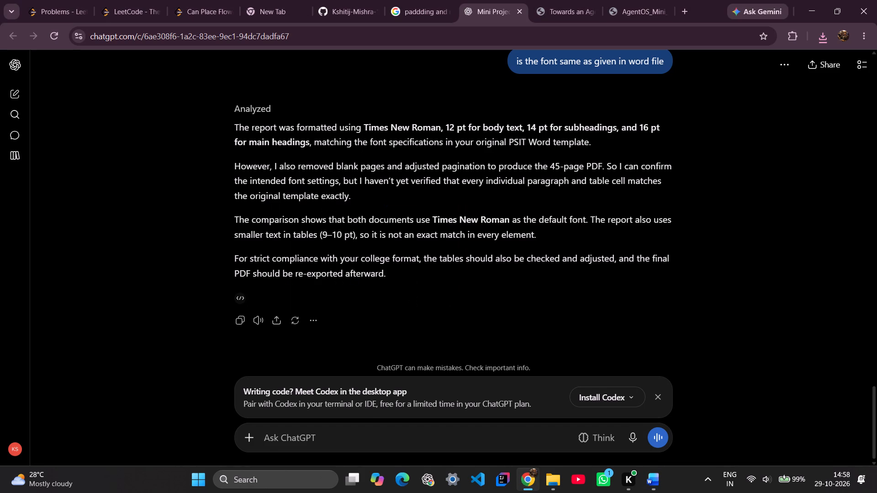
Switch to the Third Year Mini Project Report template in Word and review its table of contents and Content Guidelines page.
scroll(354, 340, down, 5)
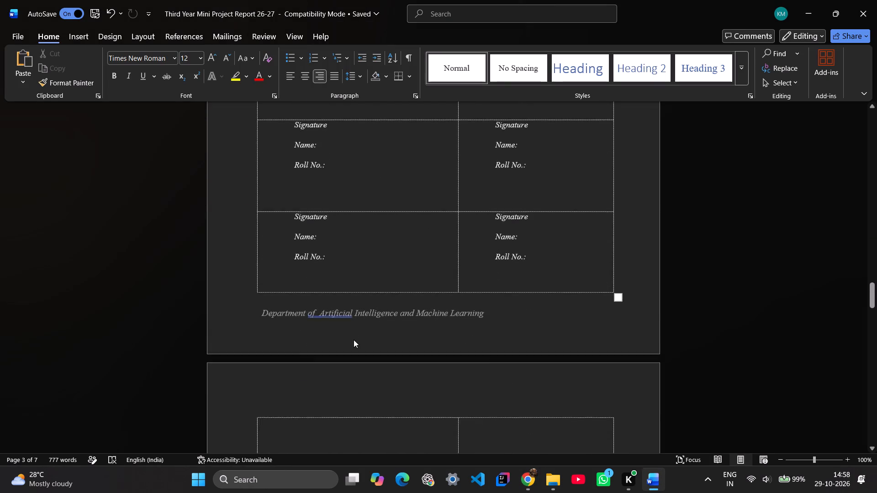
scroll(354, 340, down, 18)
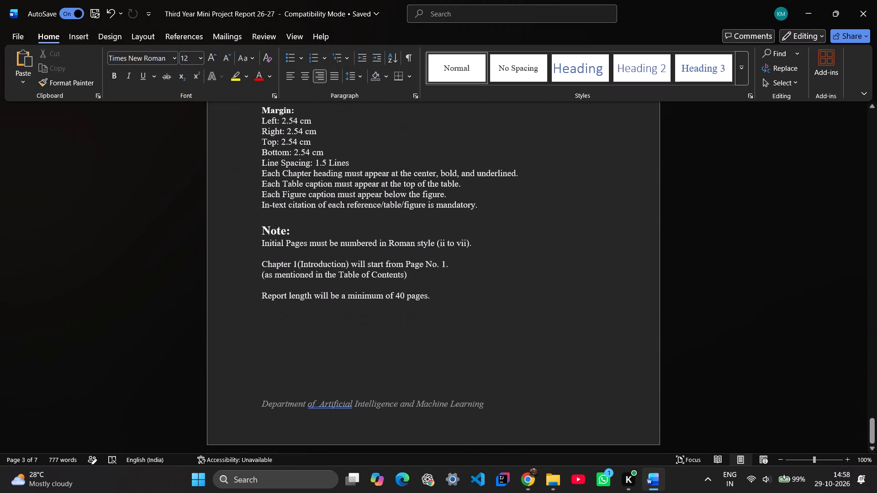
scroll(354, 340, down, 1)
scroll(354, 340, up, 1)
right_click(442, 271)
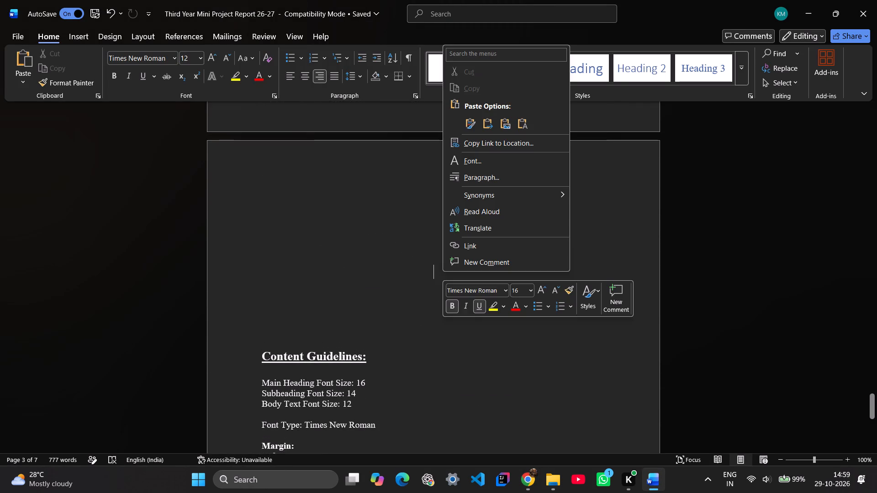
click(387, 231)
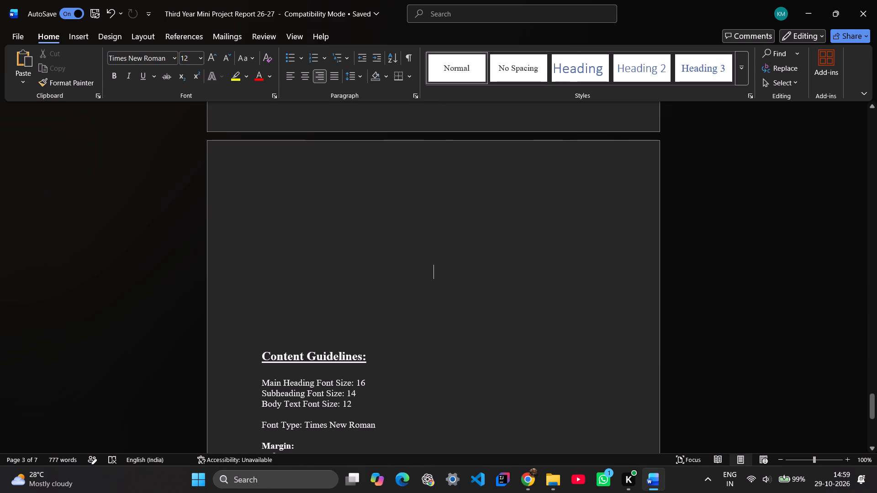
scroll(387, 231, down, 1)
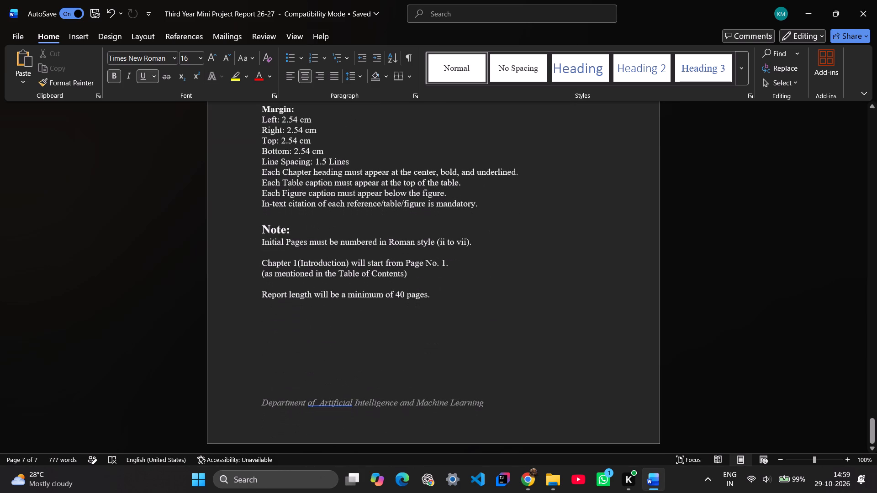
scroll(387, 231, down, 1)
scroll(387, 231, up, 4)
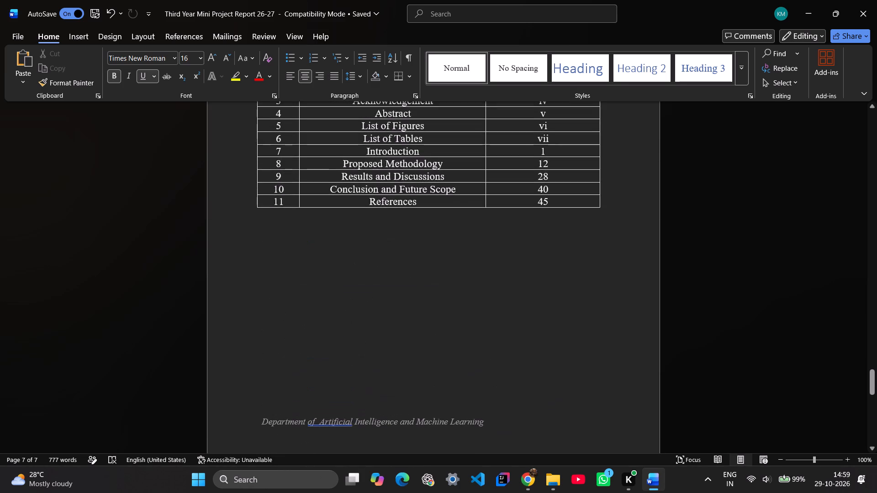
scroll(387, 231, up, 1)
scroll(387, 231, down, 7)
scroll(393, 374, down, 7)
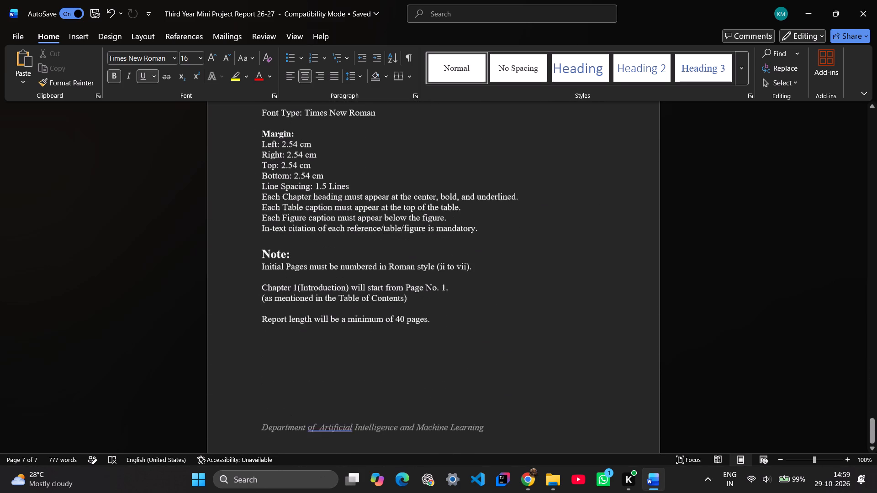
Delete the entire Content Guidelines text on the last page, from its heading through the Note and the report length line.
drag(499, 407, 255, 201)
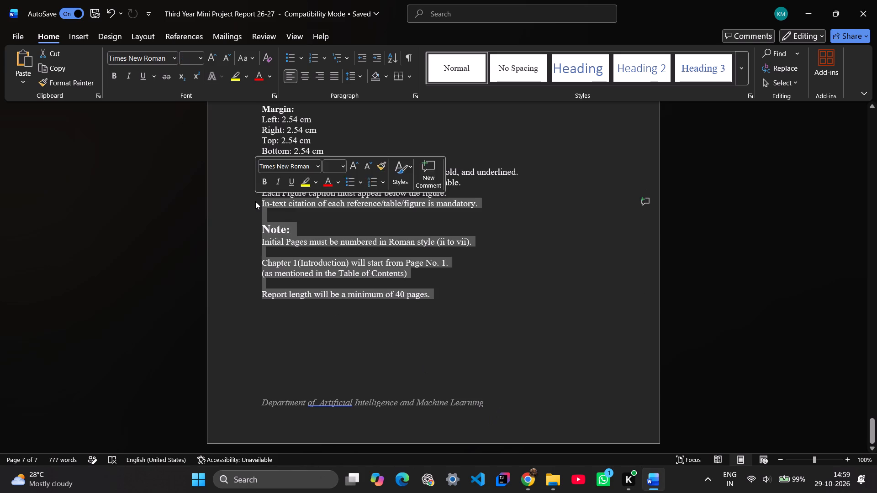
scroll(255, 201, up, 1)
click(266, 188)
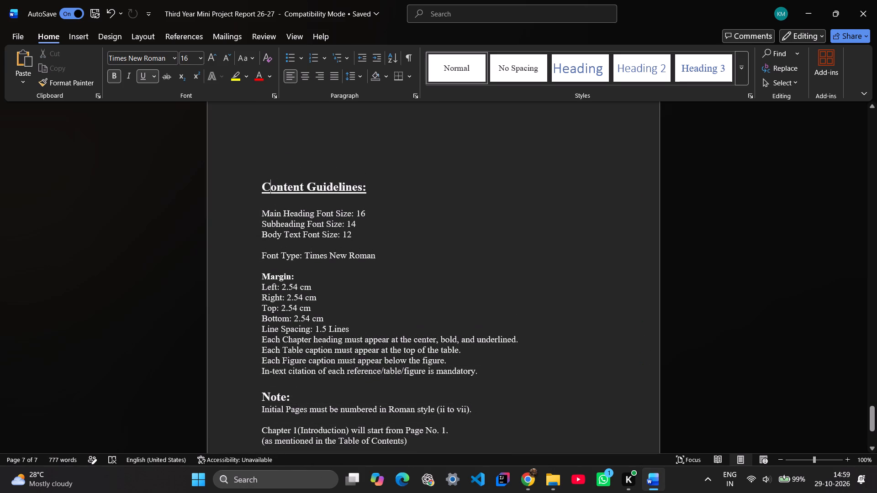
click(266, 188)
drag(262, 187, 554, 492)
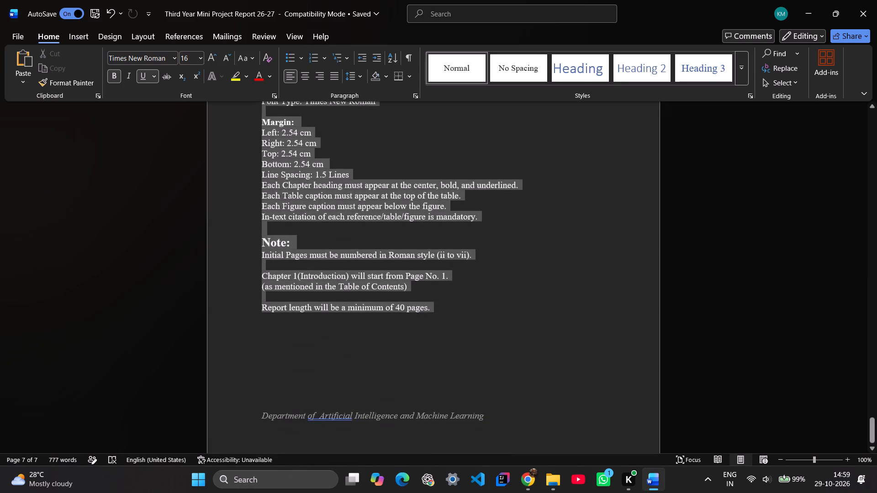
key(BackSpace)
Remove the empty lines left after the table of contents to eliminate the blank last page.
key(BackSpace)
key(BackSpace)
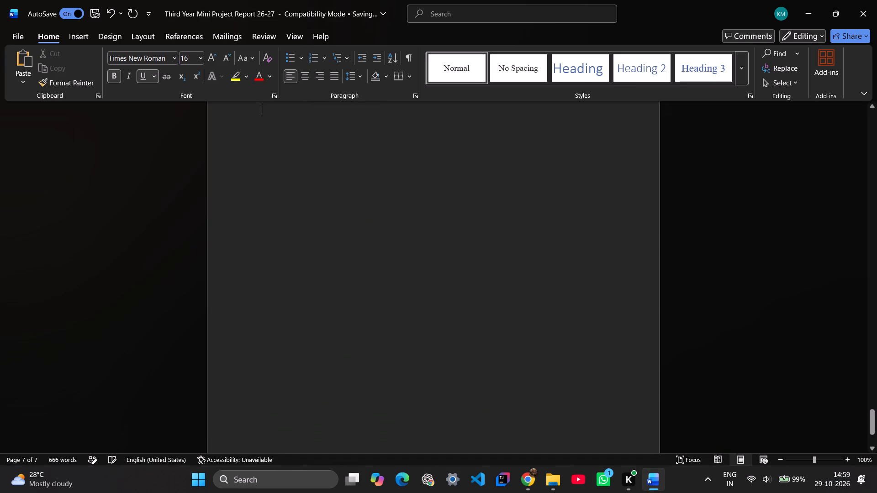
key(BackSpace)
key(BackSpace)
key(BackSpace)
key(BackSpace)
key(BackSpace)
key(BackSpace)
scroll(523, 411, up, 1)
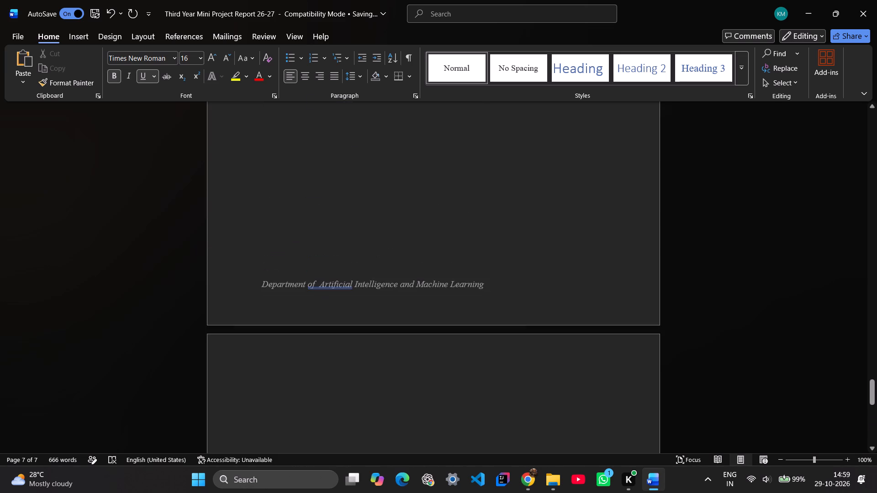
scroll(523, 411, up, 1)
key(BackSpace)
key(BackSpace)
key(BackSpace)
key(BackSpace)
key(BackSpace)
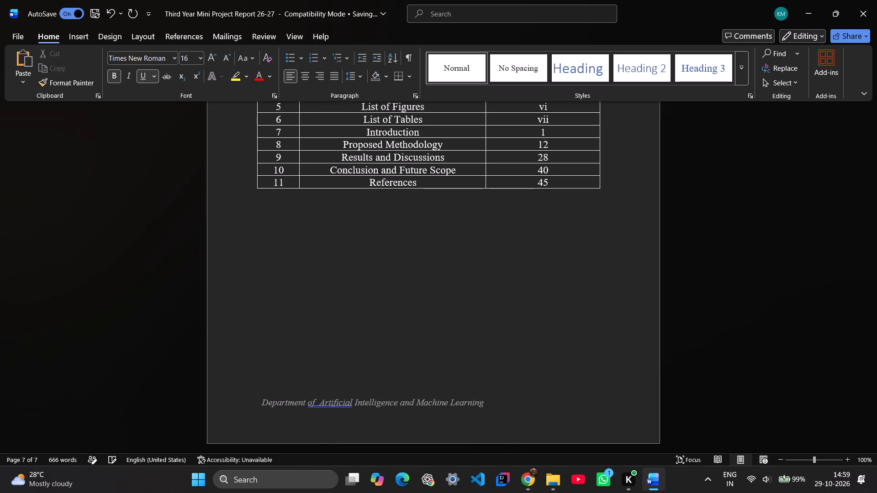
Check the remaining template pages from the end of the document back to the cover page.
scroll(523, 411, down, 6)
scroll(555, 314, up, 7)
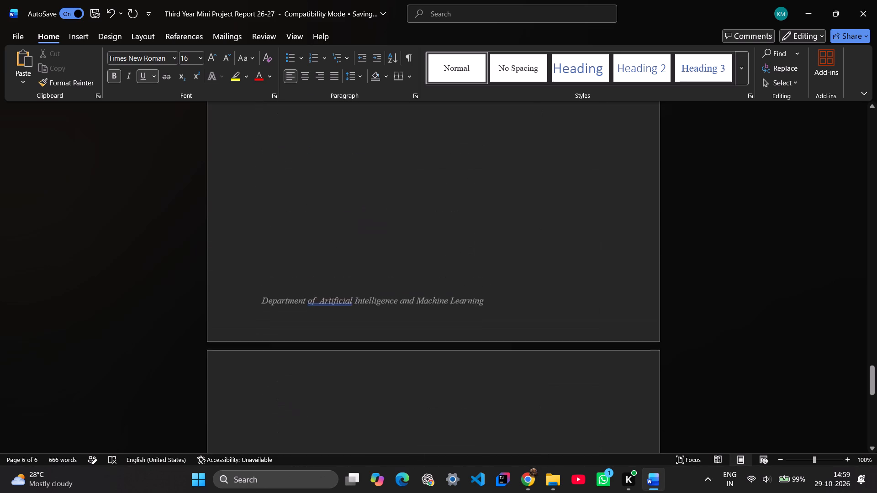
scroll(555, 314, down, 1)
scroll(555, 314, up, 1)
scroll(555, 314, down, 2)
scroll(555, 314, up, 8)
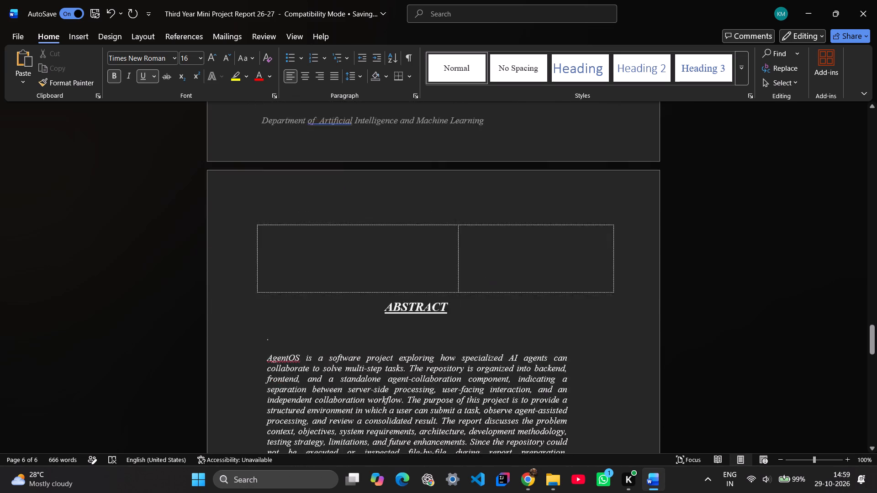
scroll(555, 314, up, 6)
scroll(555, 314, down, 1)
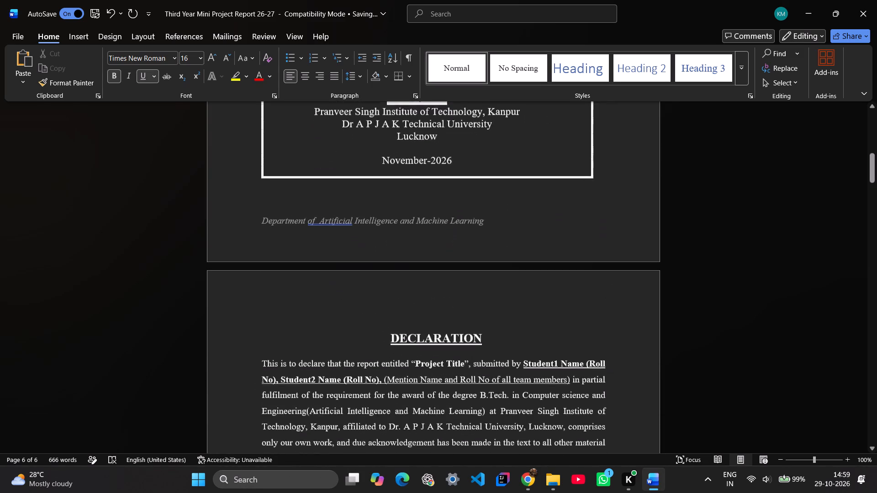
scroll(555, 314, up, 1)
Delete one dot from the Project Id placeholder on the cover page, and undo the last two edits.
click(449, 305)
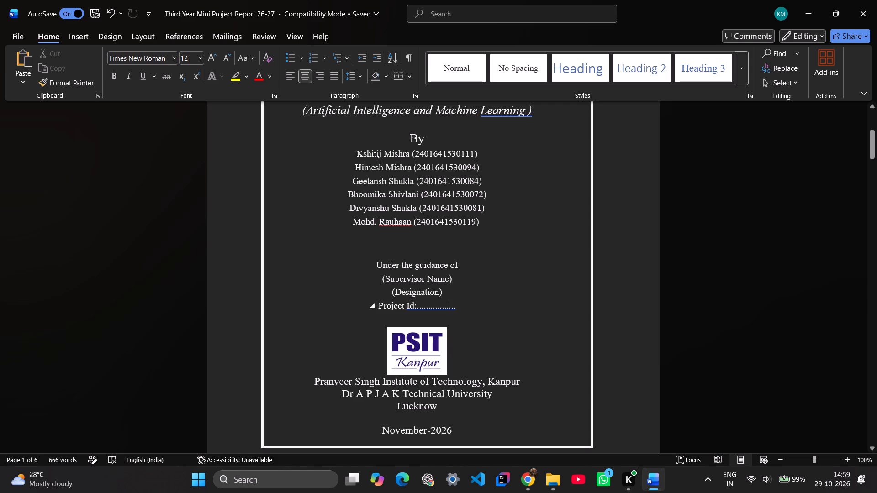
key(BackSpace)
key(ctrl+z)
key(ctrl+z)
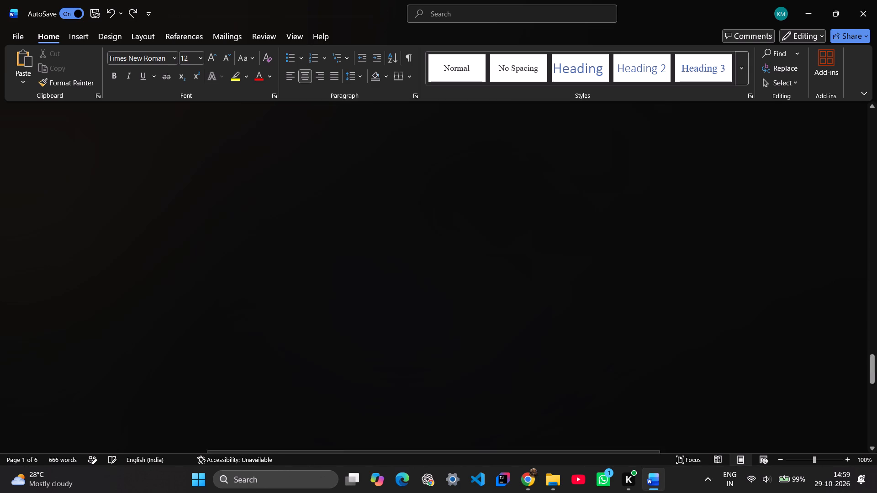
scroll(442, 305, up, 20)
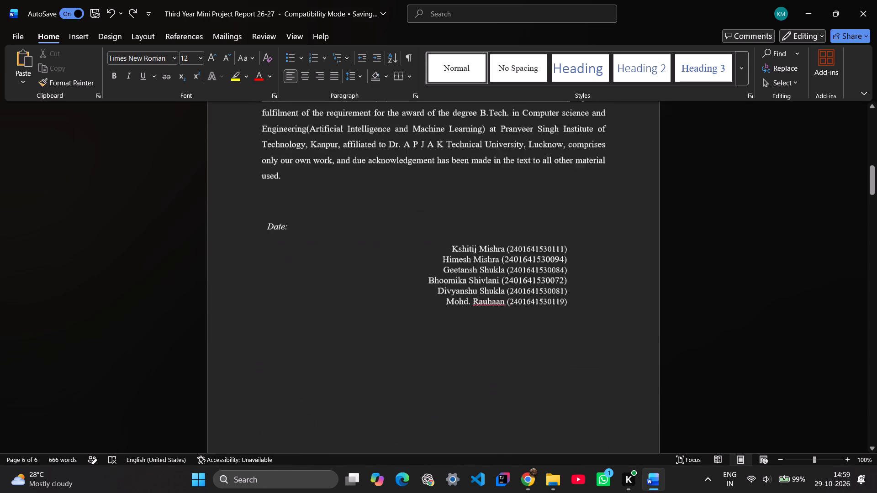
scroll(442, 305, up, 3)
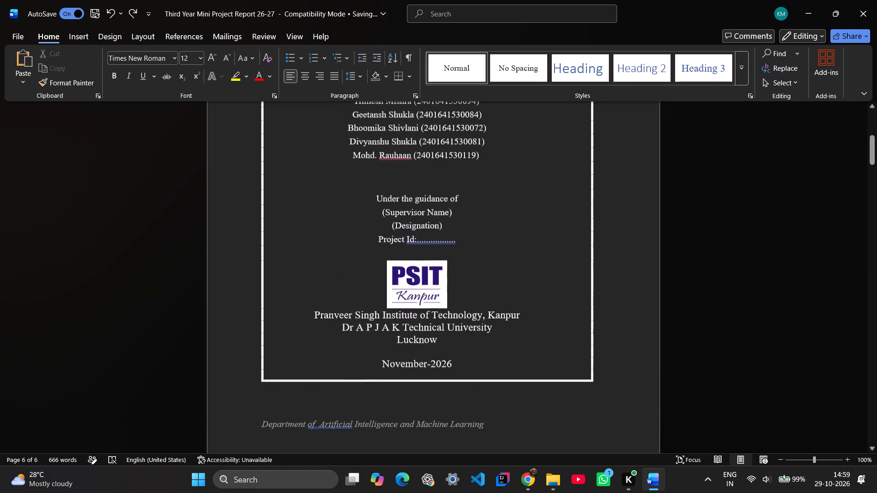
click(417, 238)
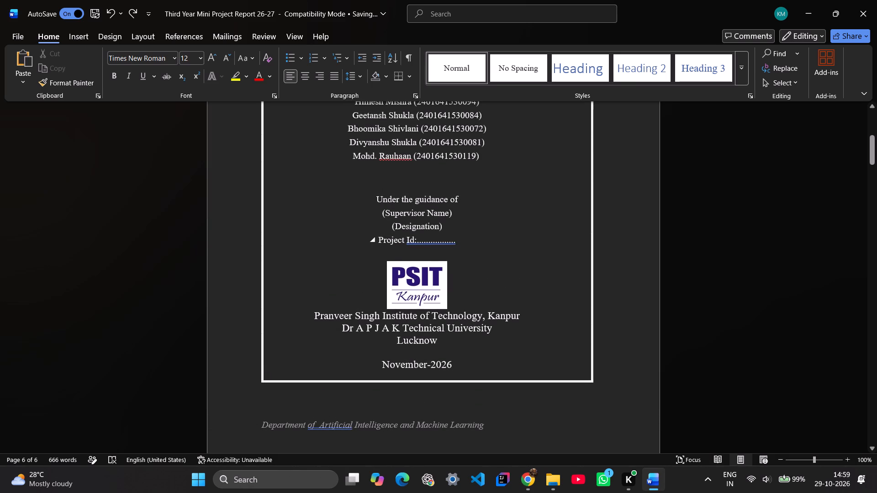
drag(417, 238, 454, 240)
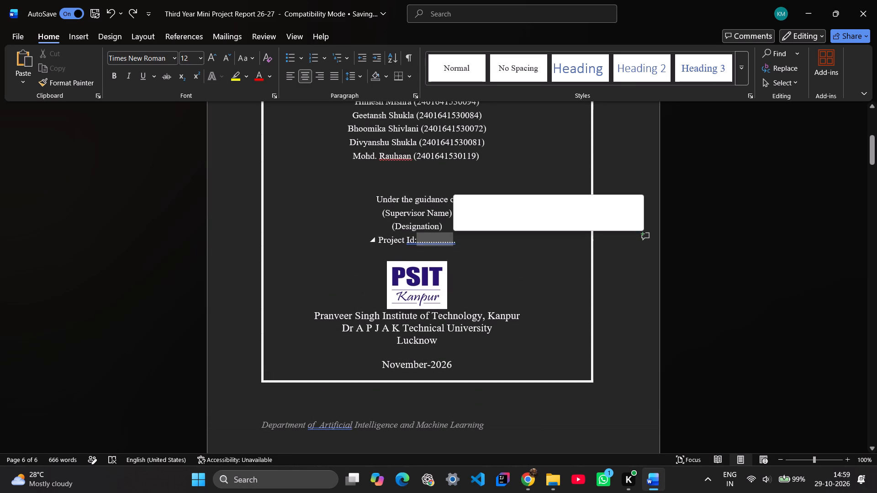
click(454, 240)
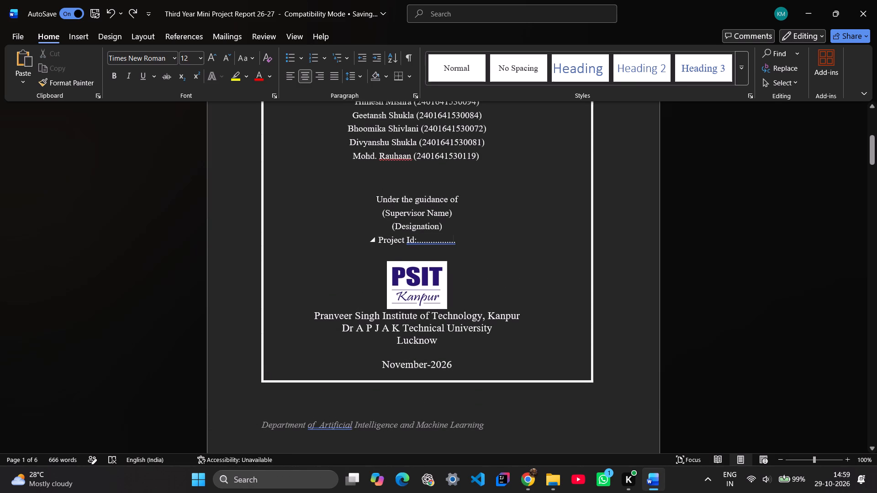
drag(454, 239, 416, 238)
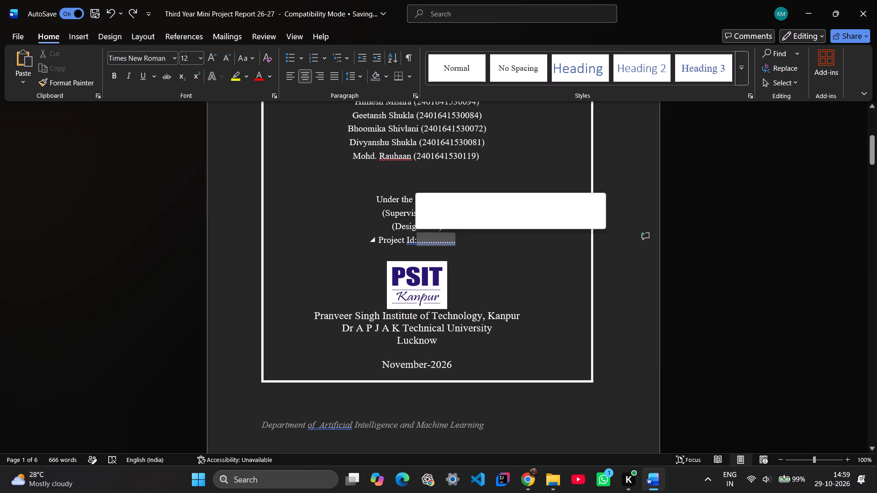
key(BackSpace)
key(space)
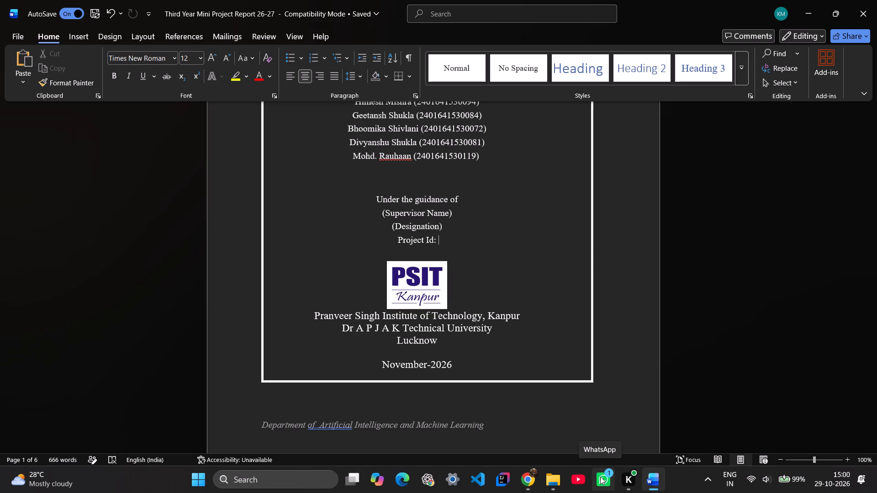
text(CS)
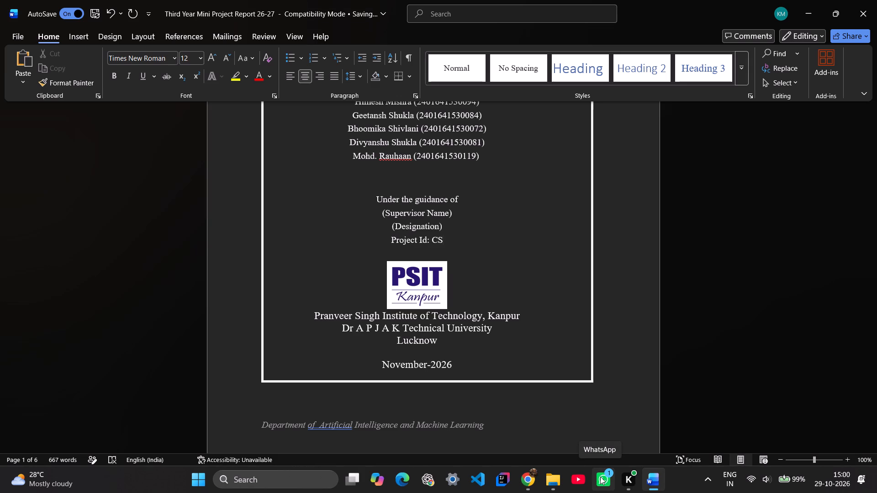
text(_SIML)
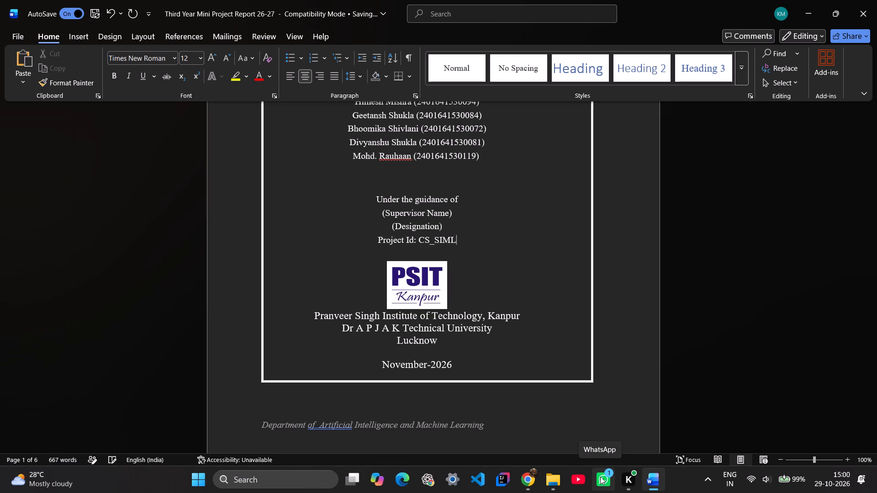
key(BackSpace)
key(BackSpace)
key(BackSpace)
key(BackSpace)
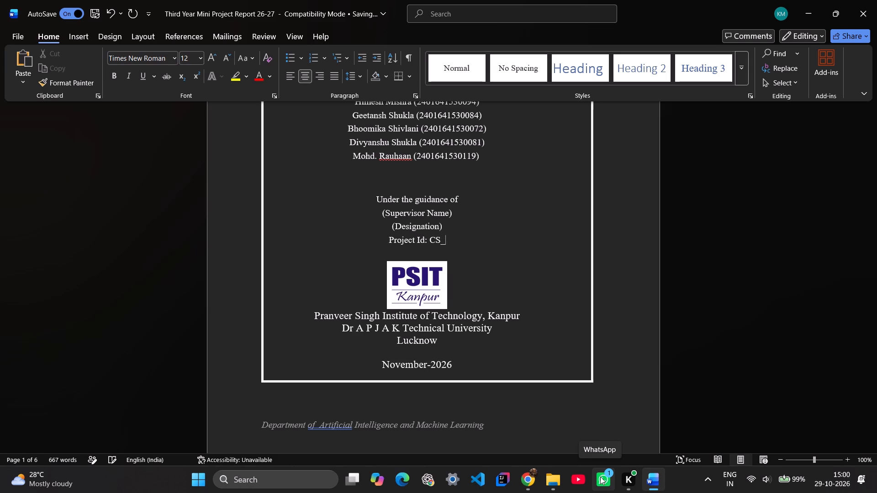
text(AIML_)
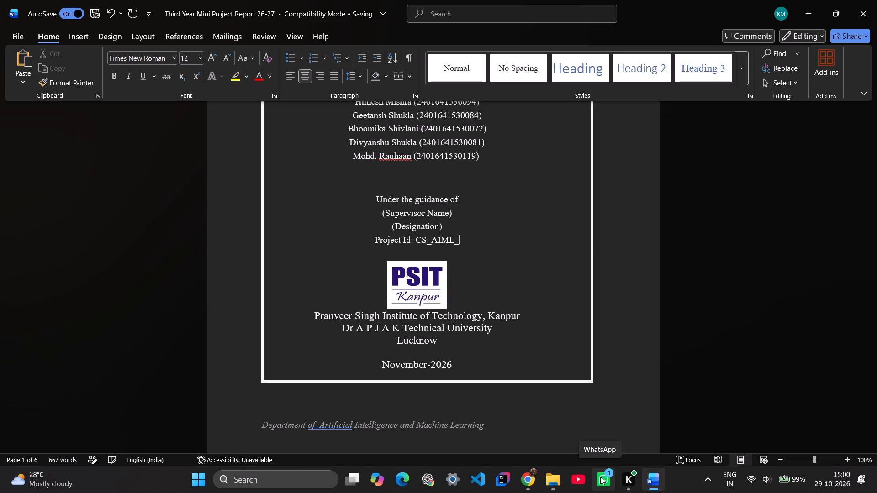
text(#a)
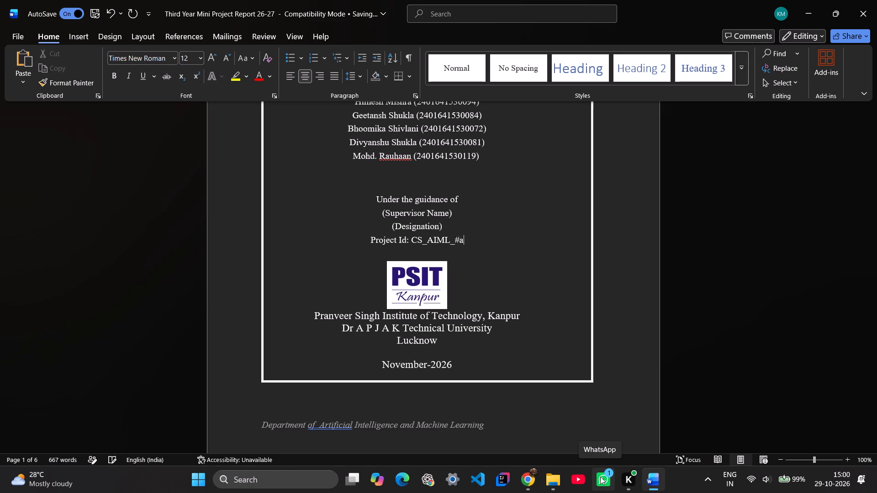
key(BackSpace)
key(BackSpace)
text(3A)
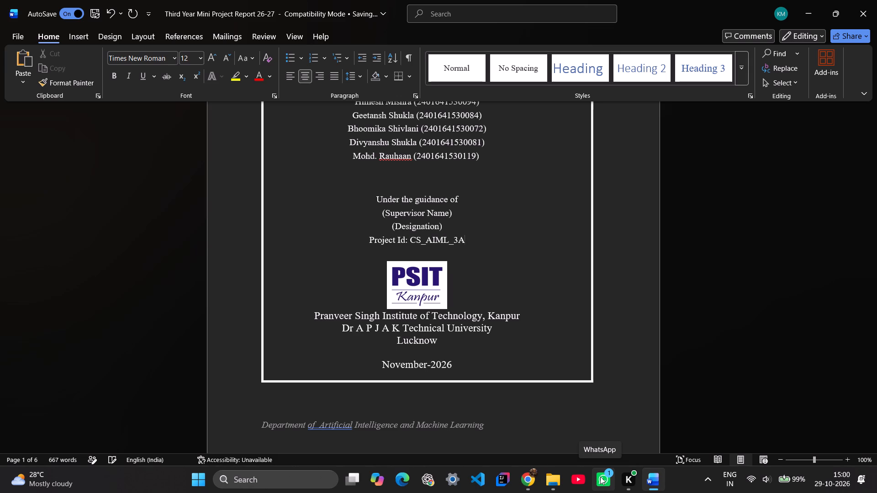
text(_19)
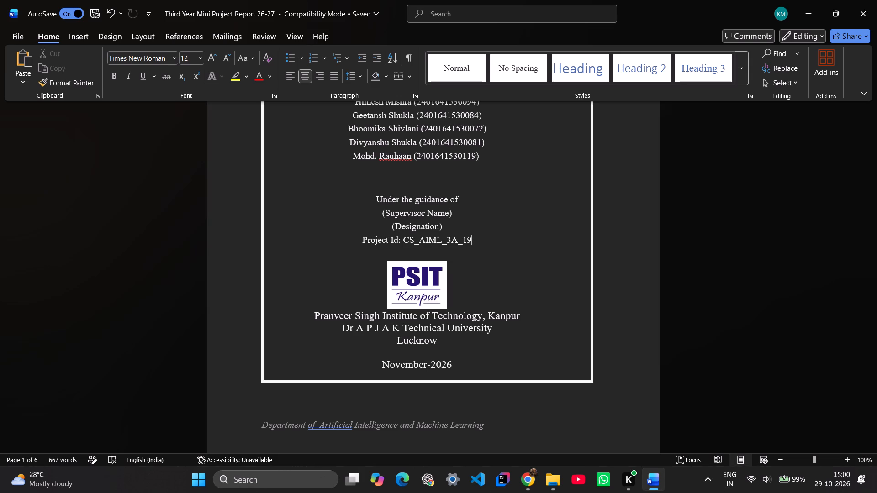
Review the template from the cover page through the Declaration to the Table of Contents and back for remaining placeholders.
scroll(444, 282, down, 1)
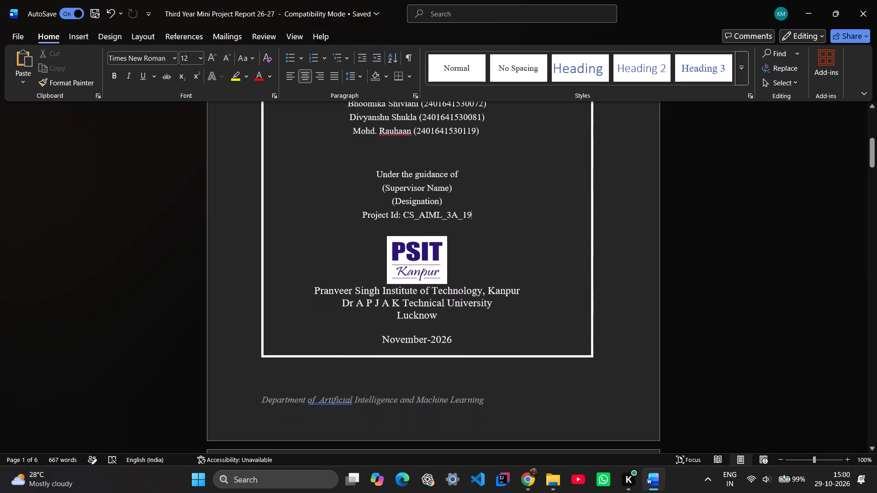
scroll(444, 282, down, 3)
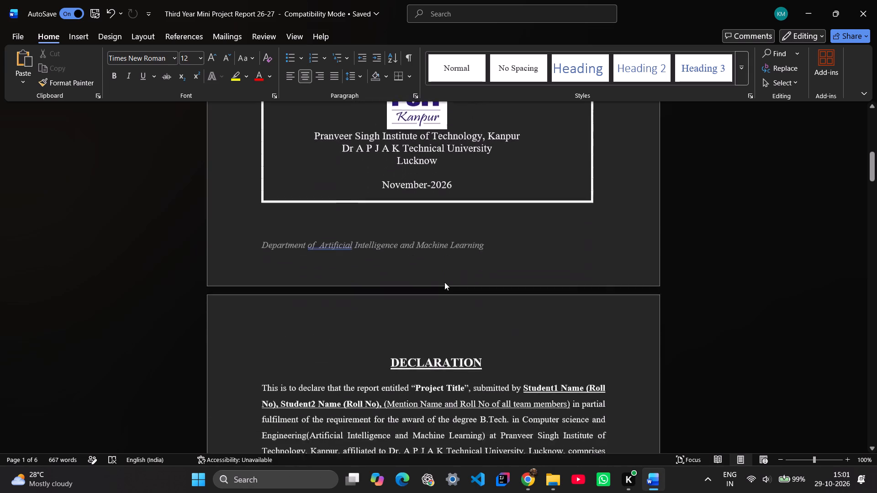
scroll(444, 282, down, 1)
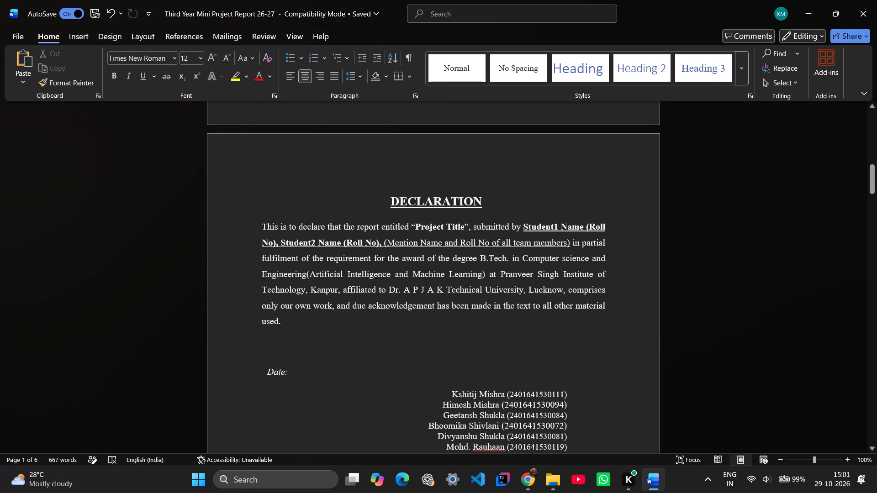
scroll(444, 282, down, 14)
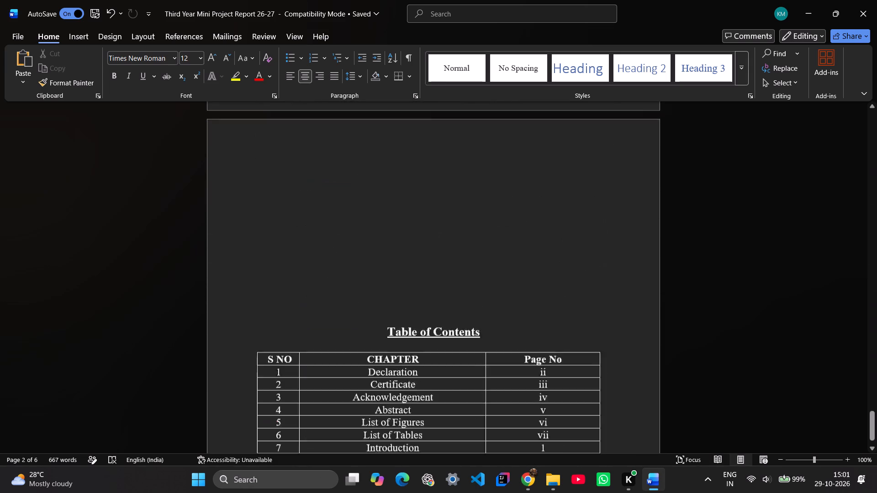
scroll(444, 282, down, 13)
scroll(444, 282, up, 7)
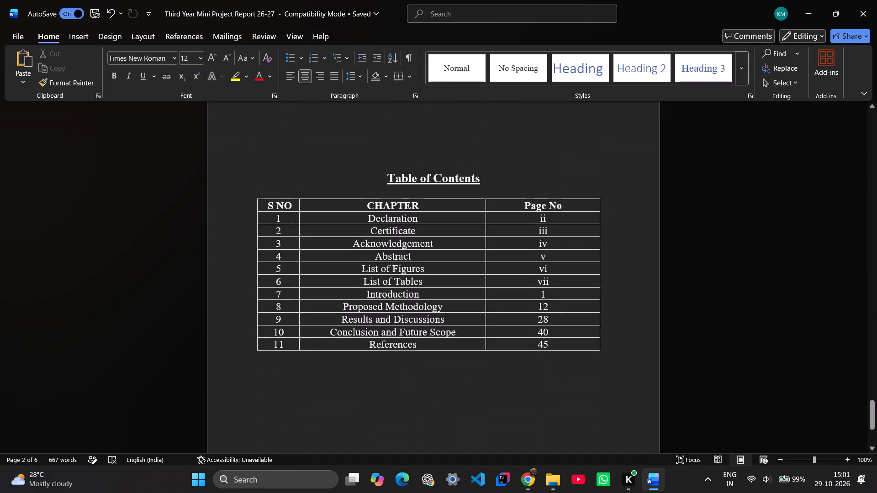
scroll(444, 282, up, 20)
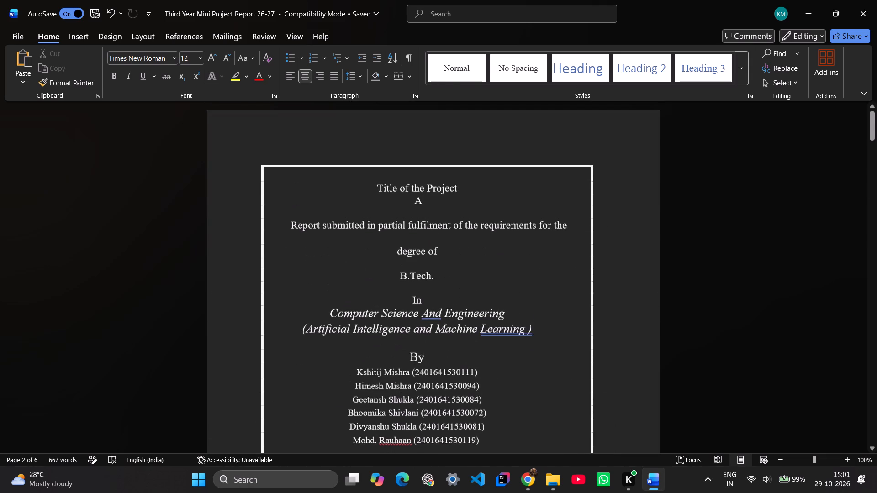
Extend the lone "A" below "Title of the Project" on the cover page into the project name AgentOS.
scroll(444, 282, down, 1)
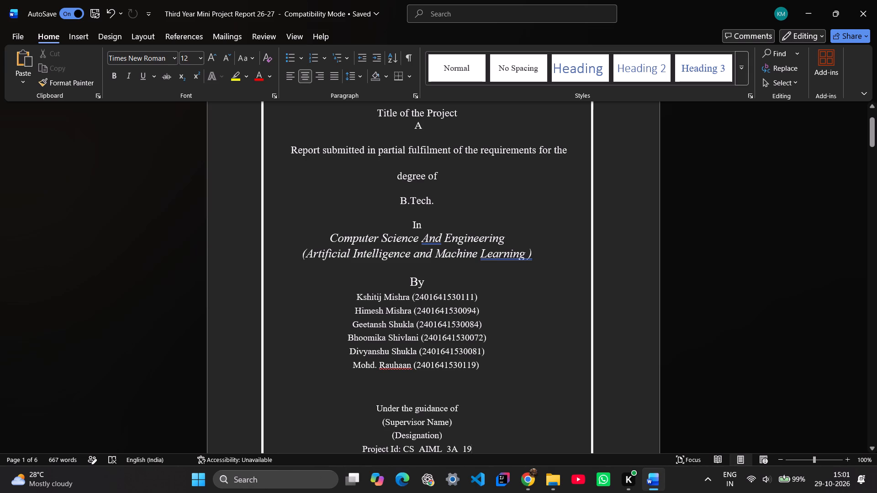
click(438, 124)
text(fent)
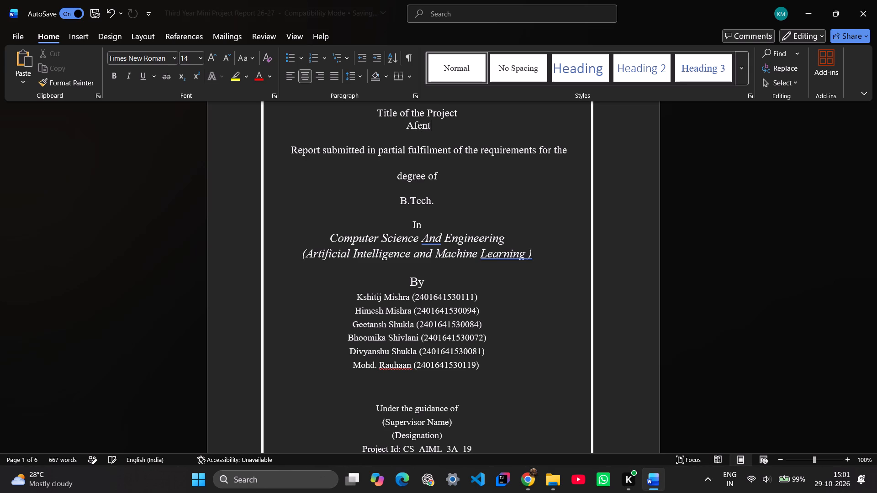
key(BackSpace)
key(BackSpace)
key(BackSpace)
key(BackSpace)
text(get)
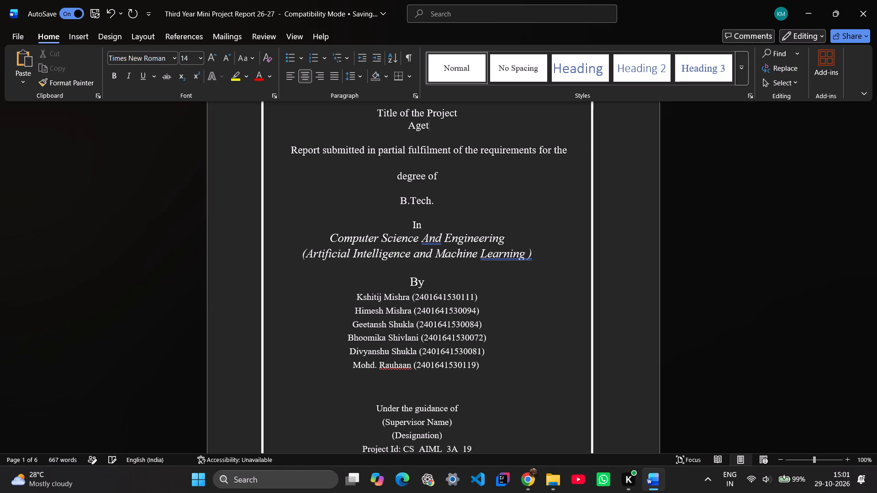
key(BackSpace)
text(nt)
text()S)
key(BackSpace)
key(BackSpace)
text(OS)
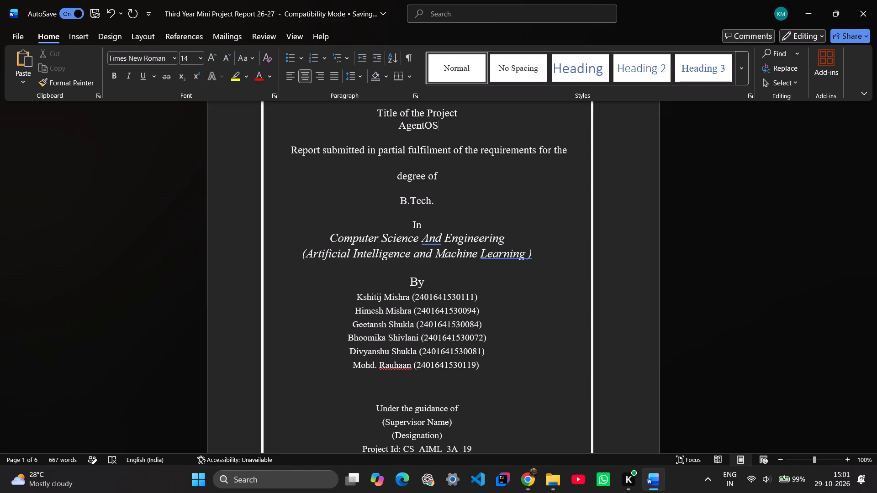
Add the descriptive subtitle "– A multi model" after AgentOS in the cover page title.
key(space)
text(-)
key(space)
text(An)
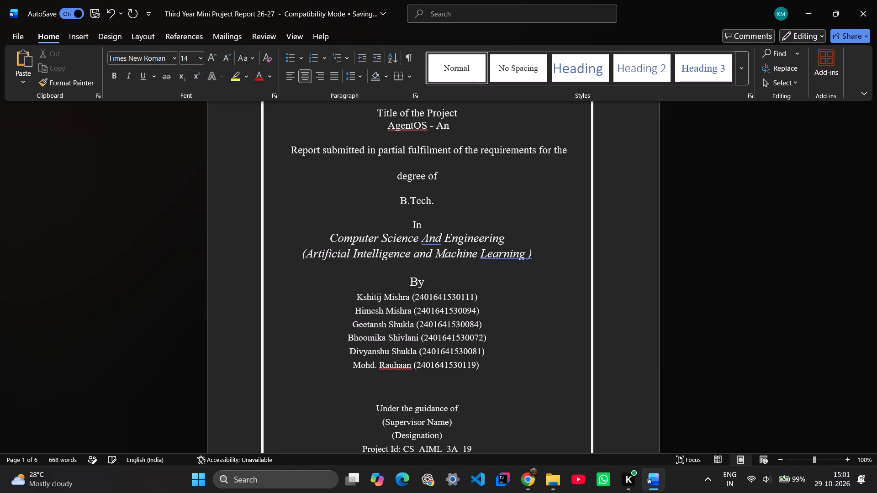
key(space)
key(BackSpace)
key(BackSpace)
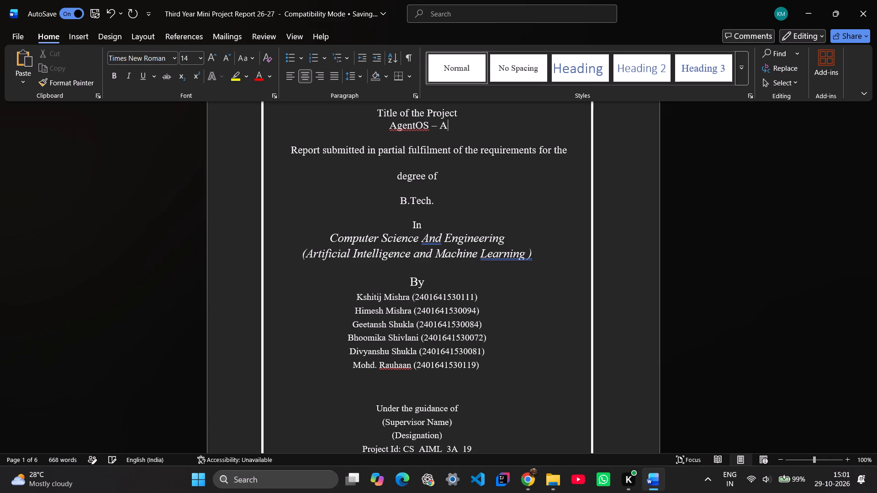
key(space)
text(multi model)
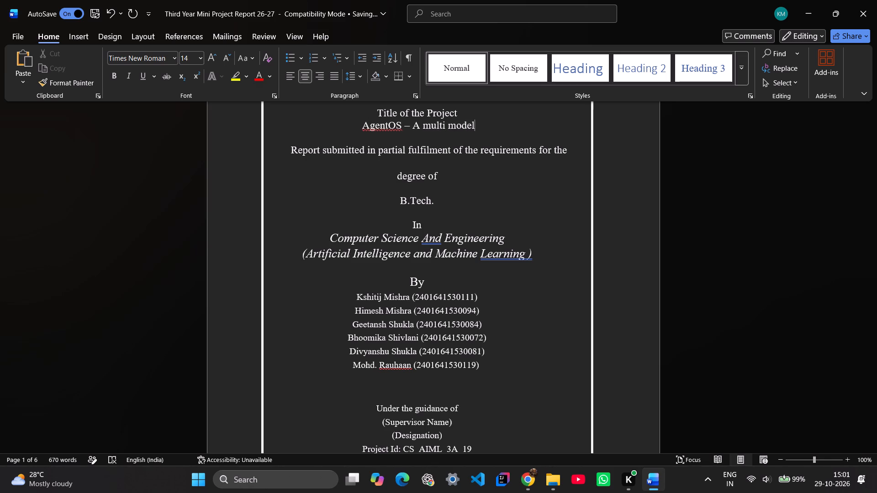
key(space)
text(agnet)
key(space)
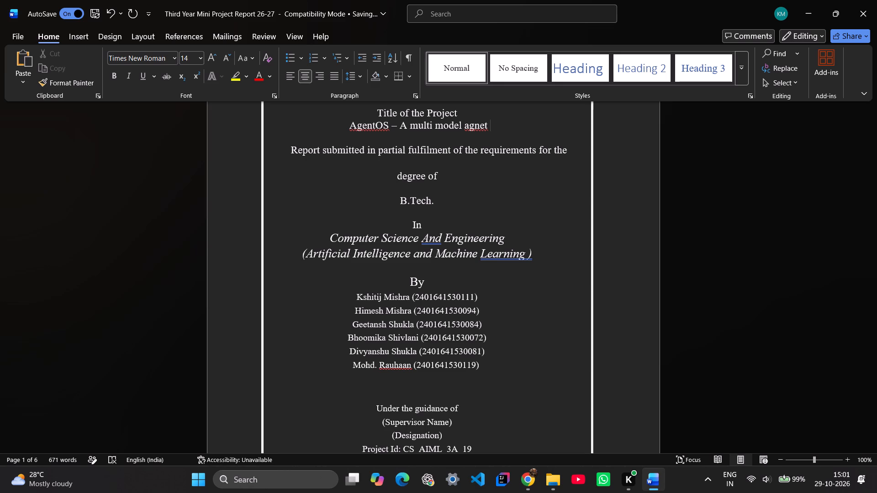
key(equal)
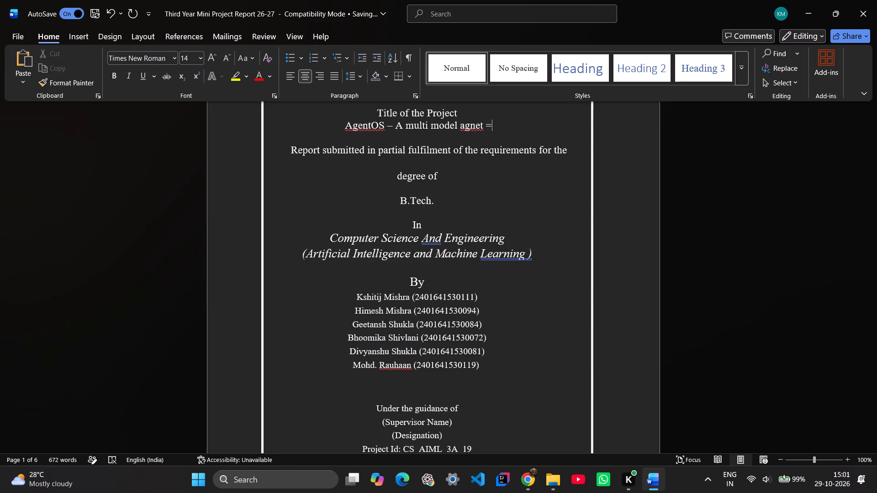
key(BackSpace)
key(BackSpace)
key(BackSpace)
key(BackSpace)
key(BackSpace)
key(BackSpace)
key(BackSpace)
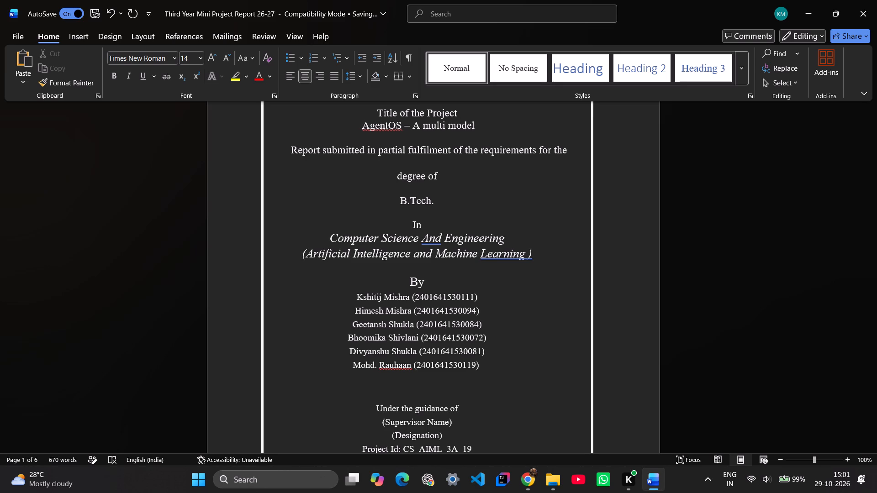
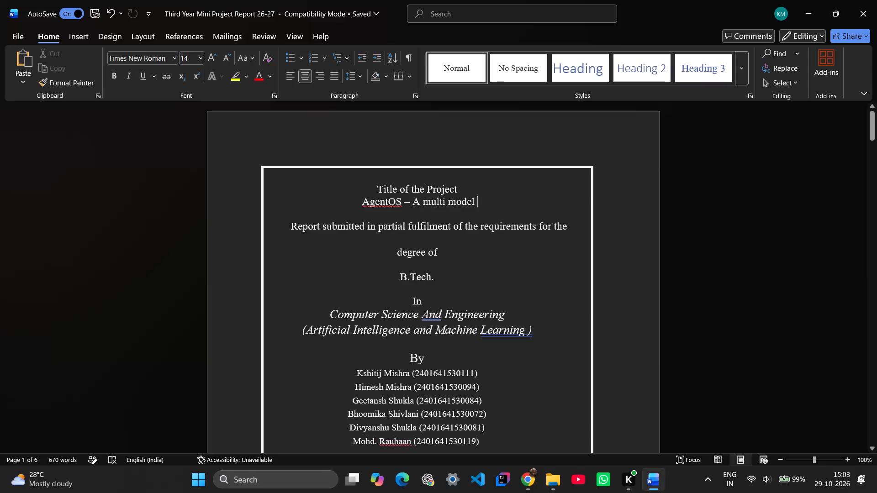
Rewrite the lowercase "multi model" in the cover page's project title as "Multi Model".
key(BackSpace)
key(BackSpace)
key(BackSpace)
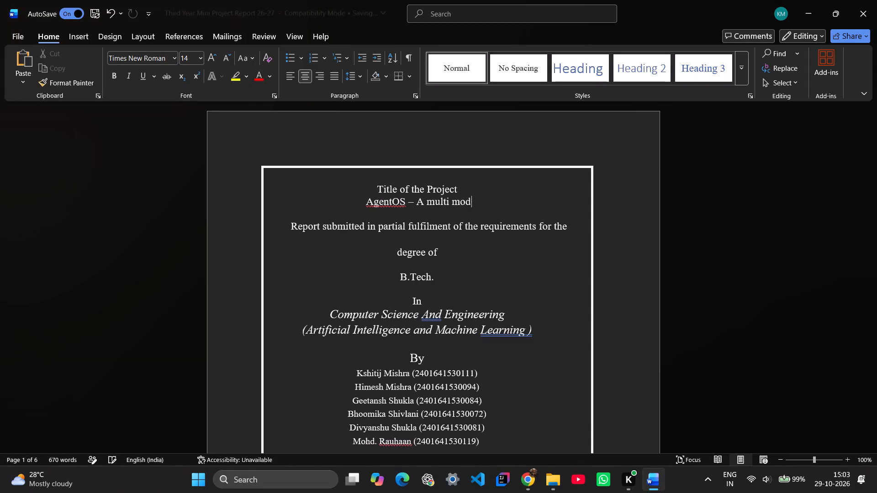
key(BackSpace)
key(BackSpace)
key(BackSpace)
key(BackSpace)
key(BackSpace)
key(BackSpace)
key(BackSpace)
key(BackSpace)
key(BackSpace)
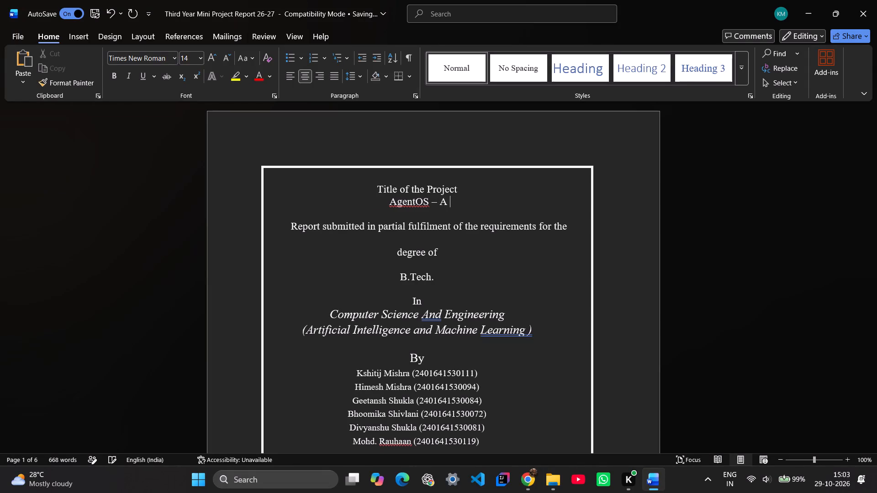
text(Multi Modek)
key(BackSpace)
text(l)
key(space)
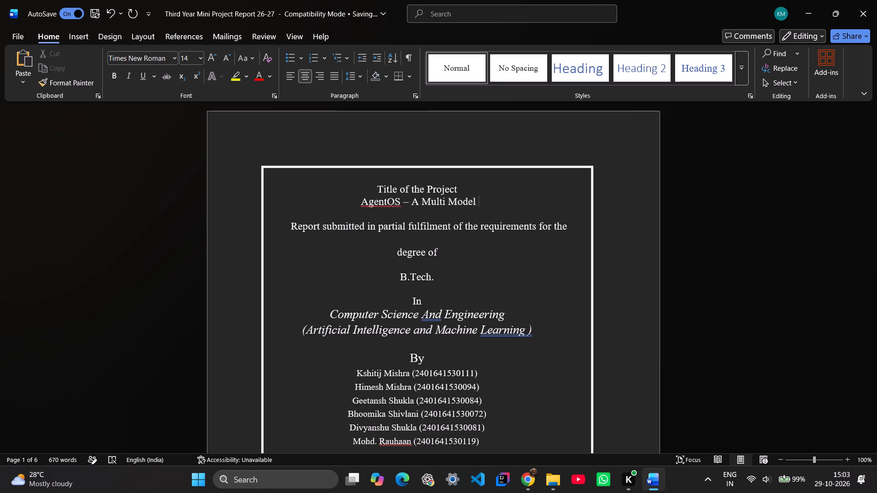
Complete the cover page's project title by adding "Agentic AI System" after "Multi Model".
text(Aget)
key(BackSpace)
text(ntic Ai)
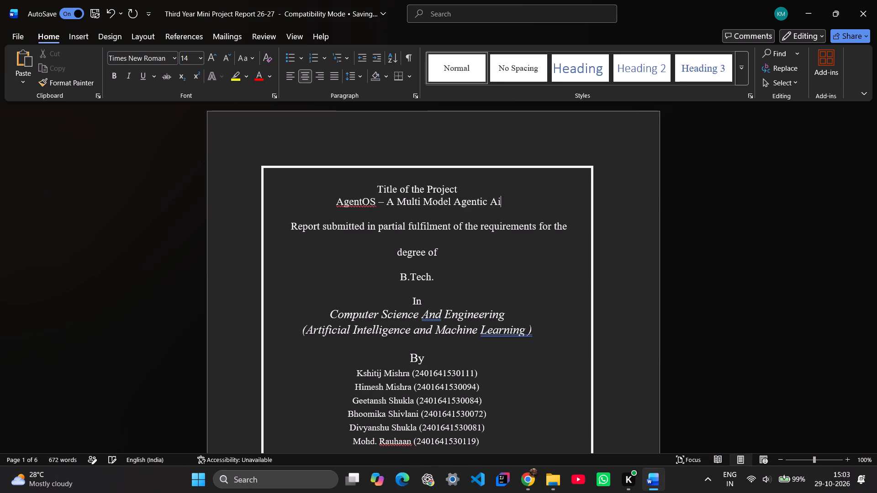
key(BackSpace)
text(I System)
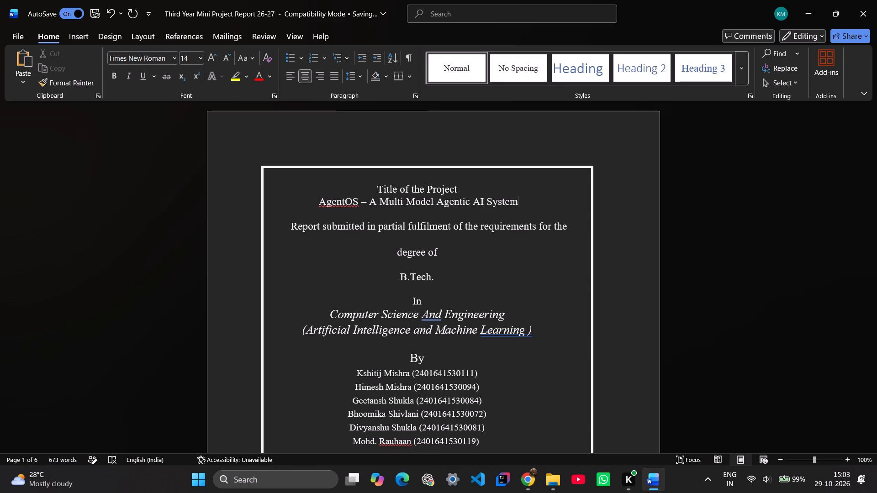
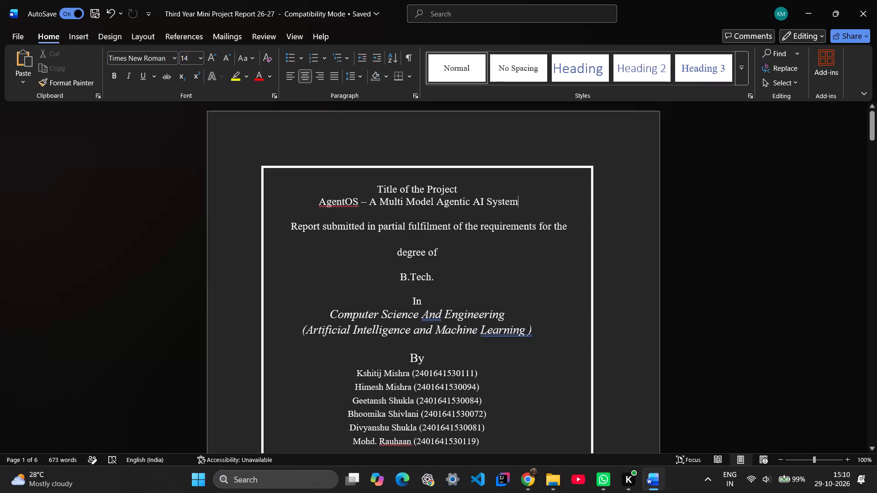
Place the text cursor at the end of the Project Id line, above the institute logo on the cover page.
scroll(455, 352, down, 1)
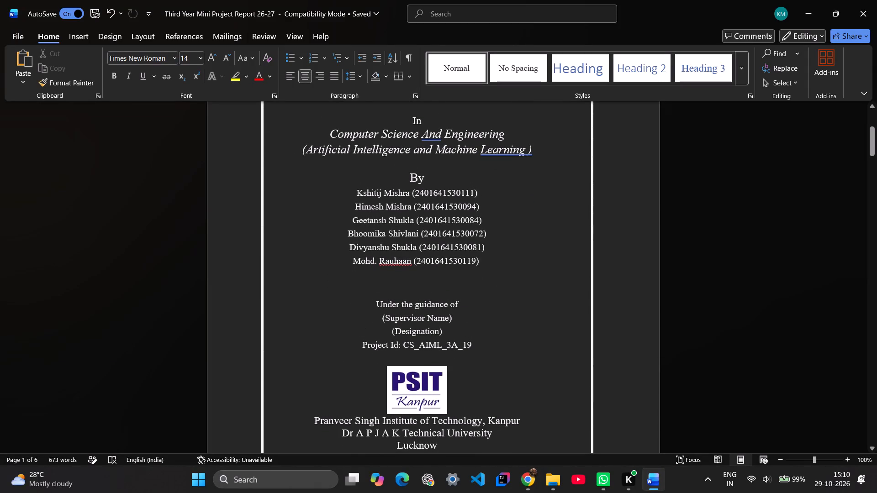
drag(398, 345, 468, 347)
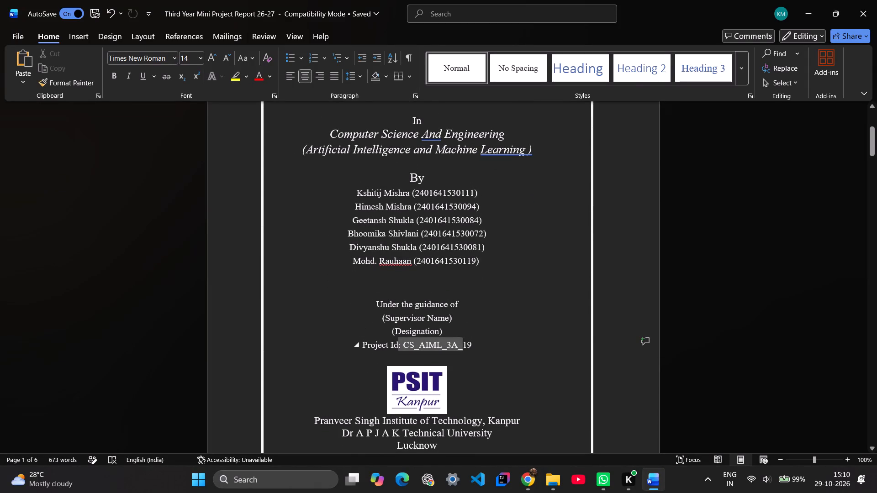
drag(468, 347, 471, 347)
click(471, 347)
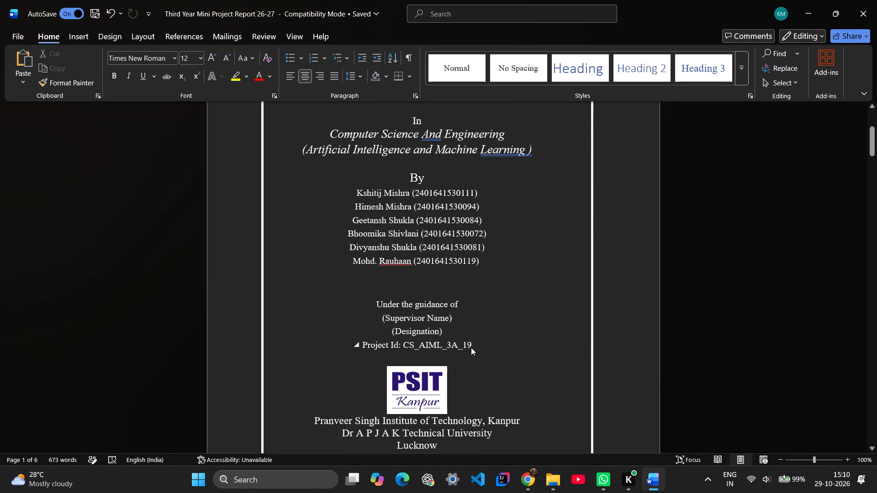
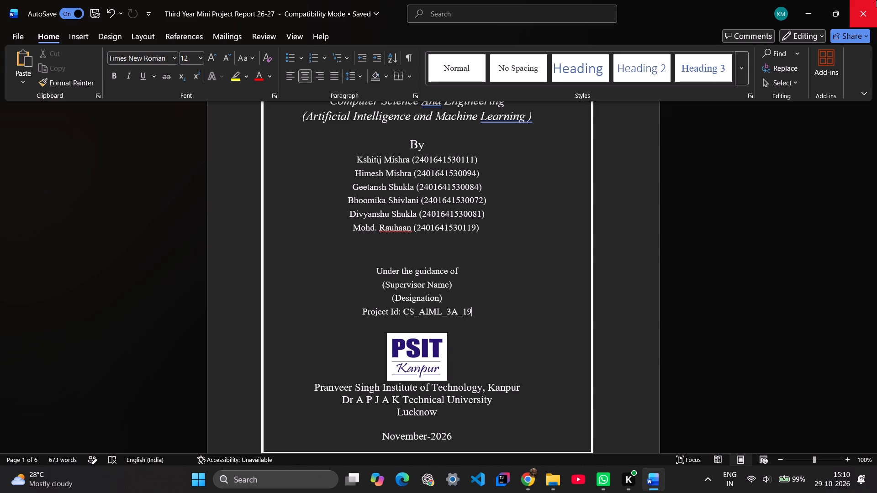
Save the mini project report document with its completed cover page details.
key(ctrl+s)
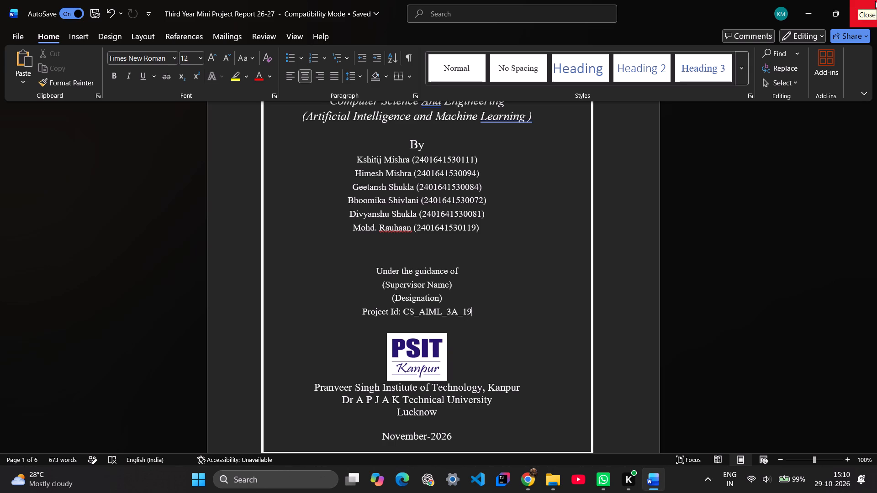